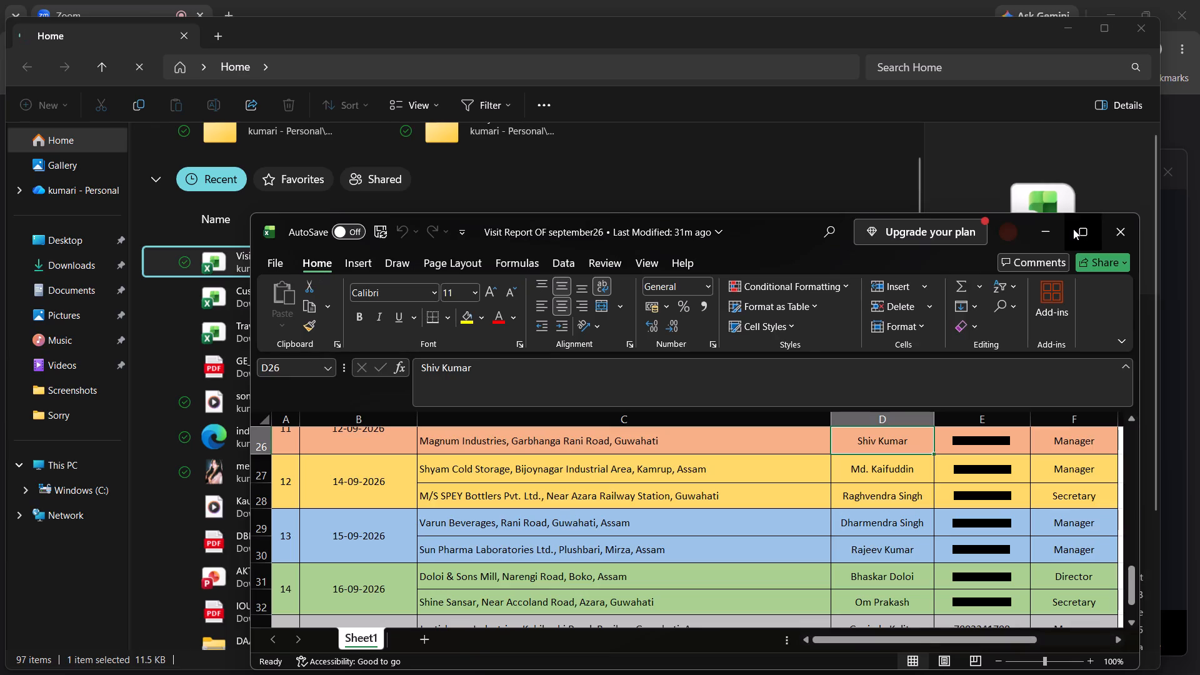
# Reduce the height of row 3, the Lalit PloyWave LLP entry, slightly to match row 2 above it.
pyautogui.scroll(3, 586, 343)
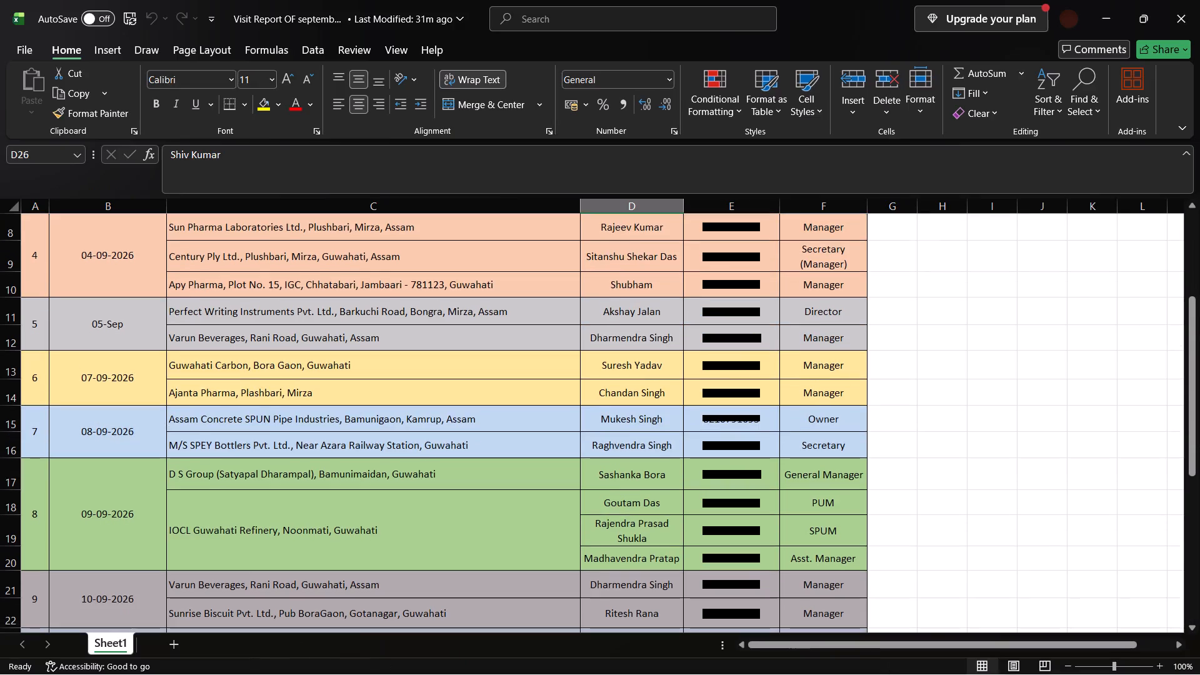
pyautogui.scroll(4, 586, 343)
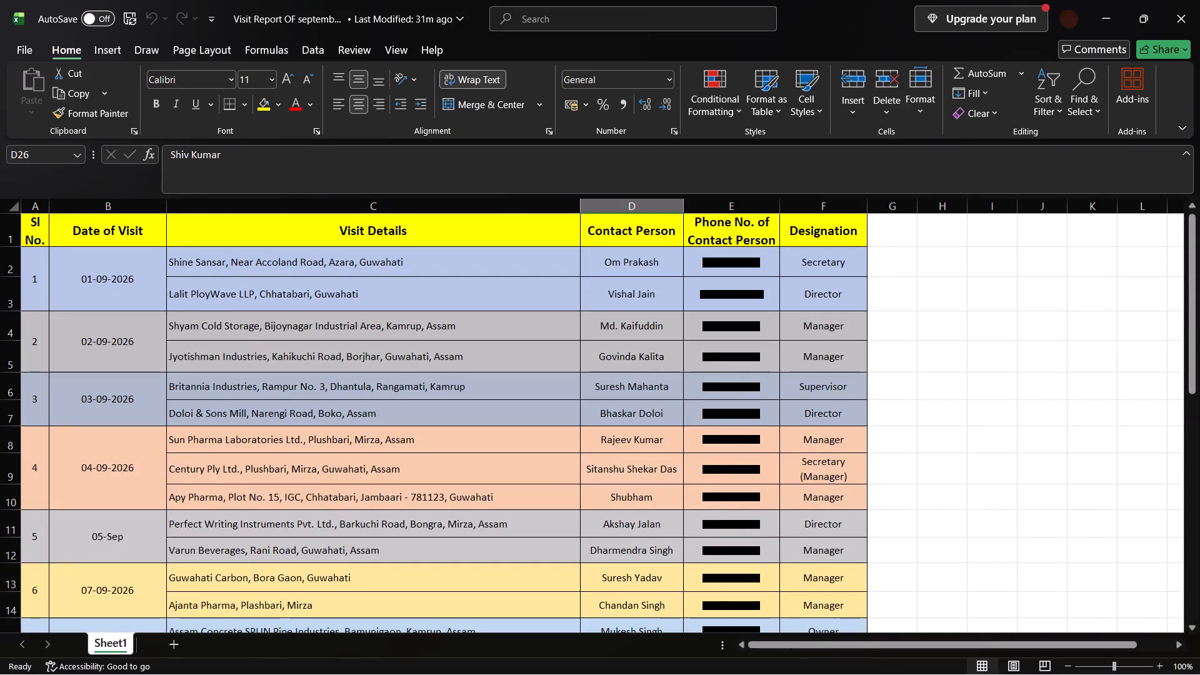
pyautogui.click(11, 310)
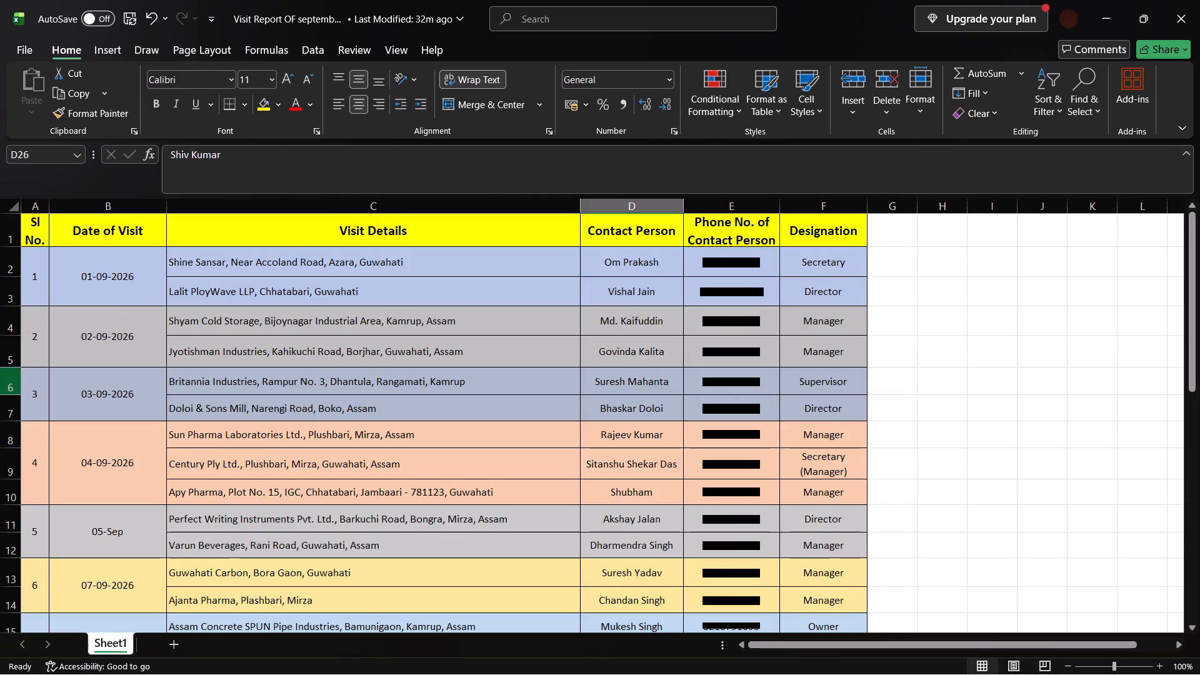
# Fine-tune the heights of rows 15 and 16 in the 08-09-2026 entry to about 27 points.
pyautogui.scroll(-1, 455, 336)
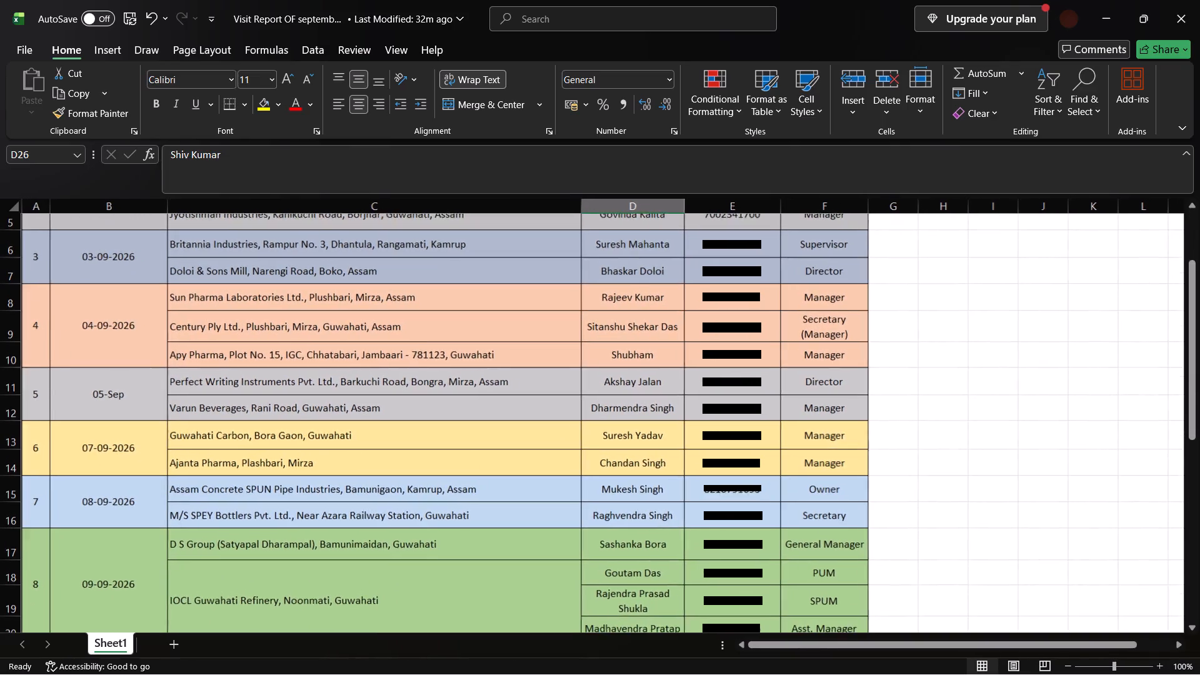
pyautogui.scroll(-1, 527, 342)
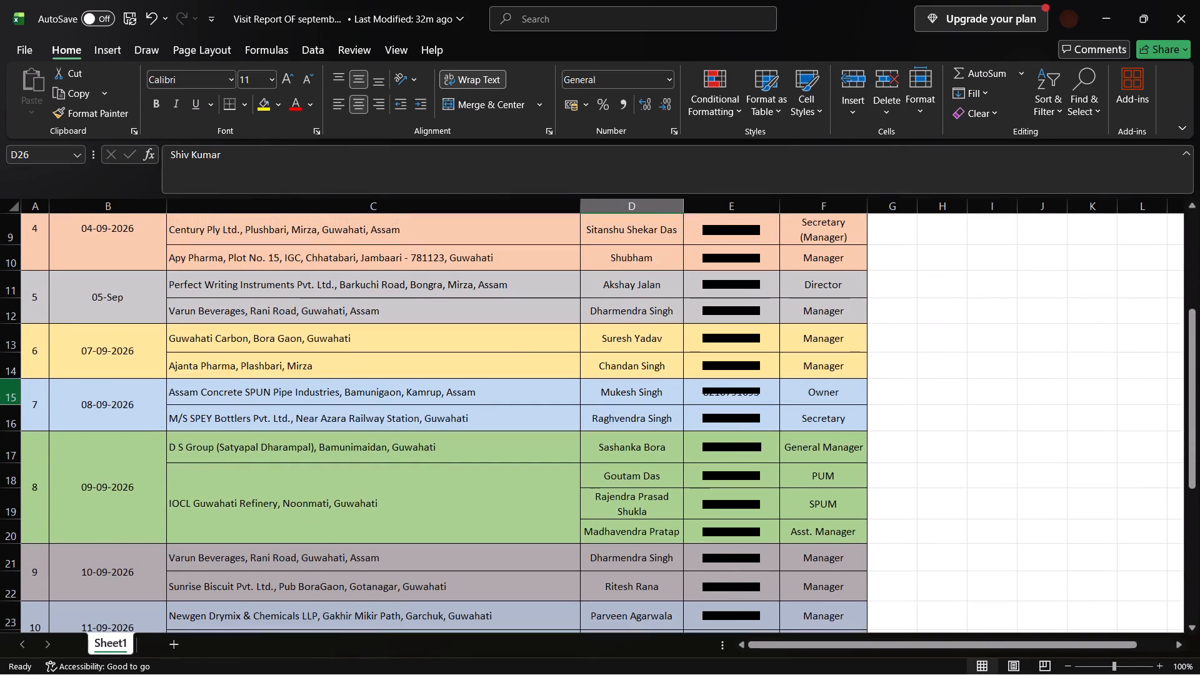
pyautogui.click(16, 407)
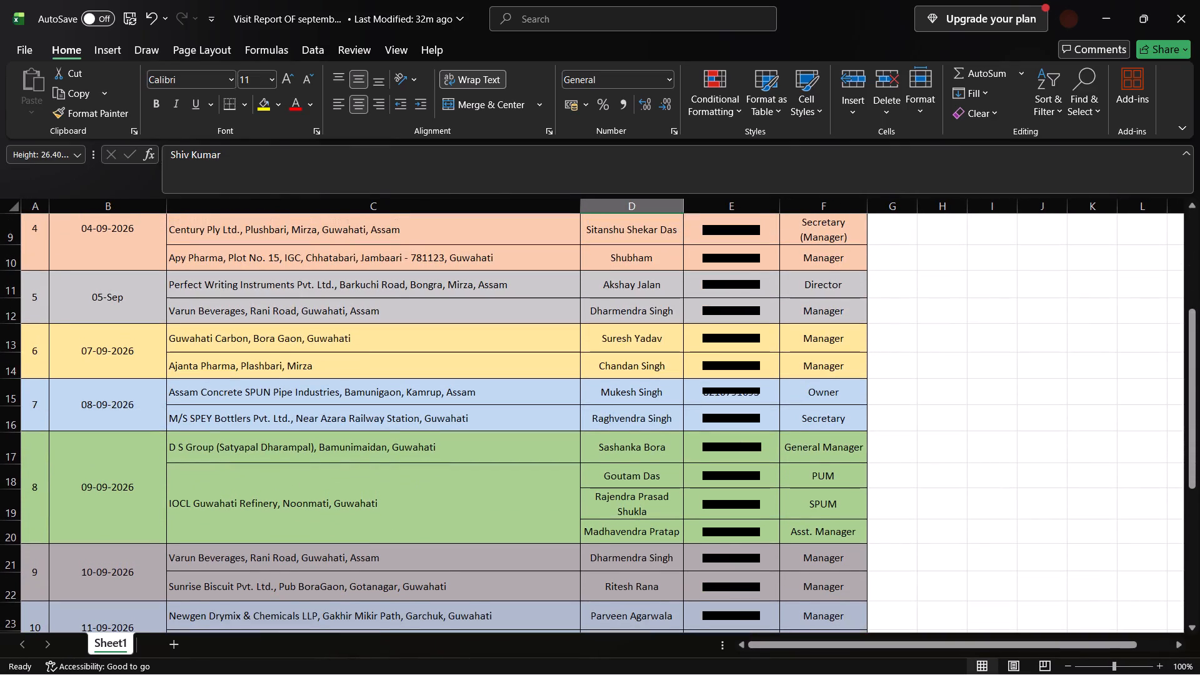
pyautogui.click(14, 432)
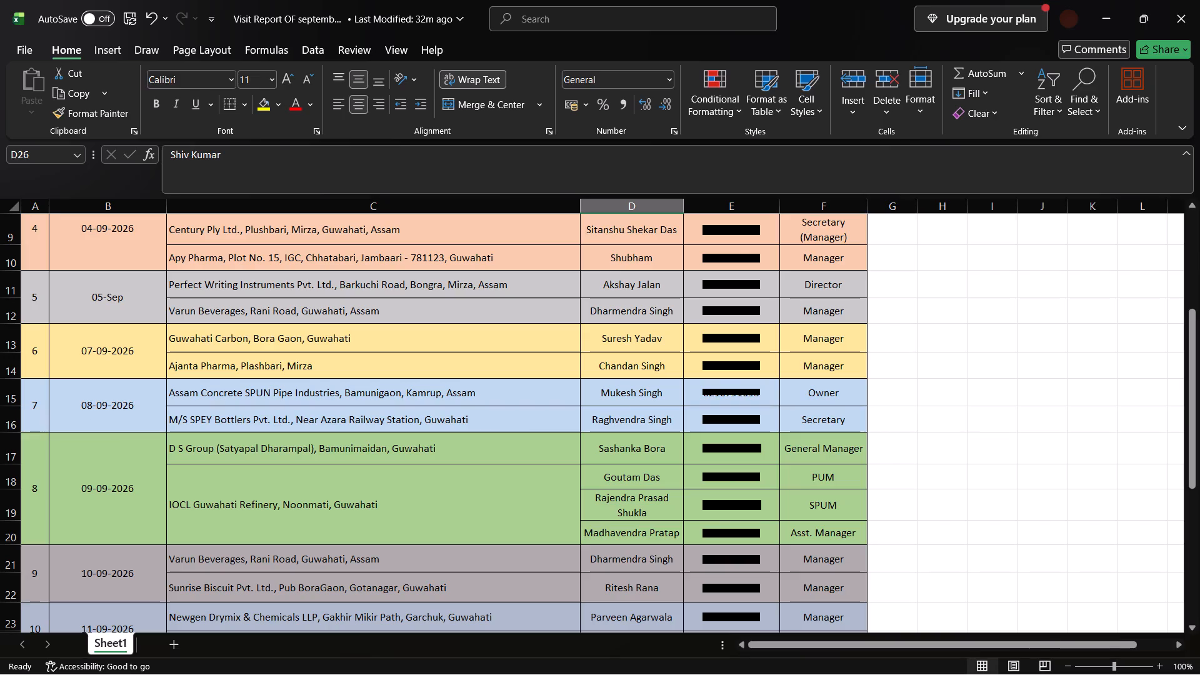
pyautogui.click(14, 432)
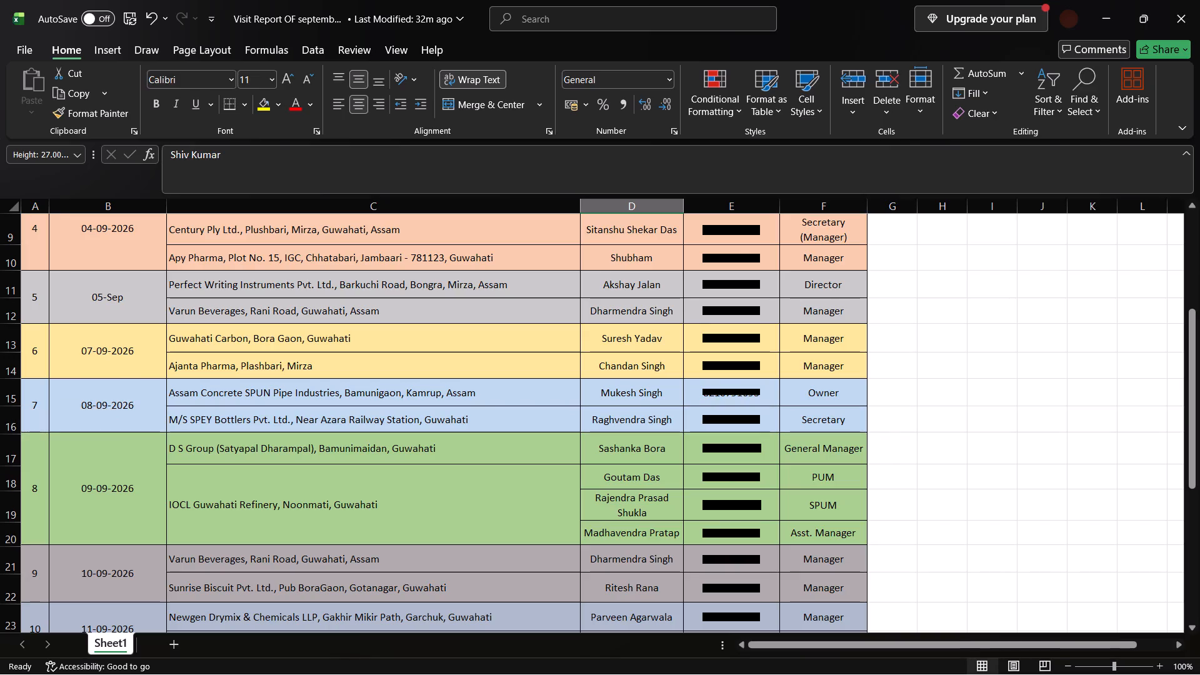
# Make row 21, the 10-09-2026 Varun Beverages row, slightly taller and increase row 25's height to about 30.6 points.
pyautogui.scroll(-2, 537, 377)
pyautogui.moveTo(3, 383); pyautogui.dragTo(4, 389)
pyautogui.scroll(-1, 434, 387)
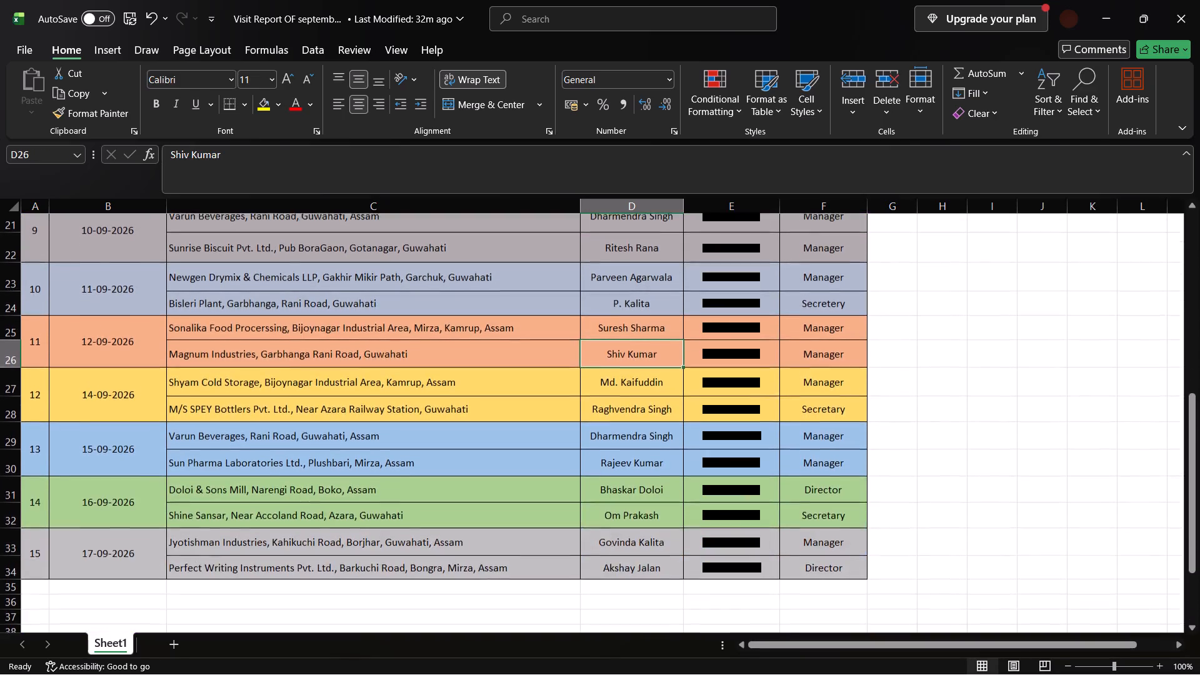
pyautogui.moveTo(3, 355); pyautogui.dragTo(3, 362)
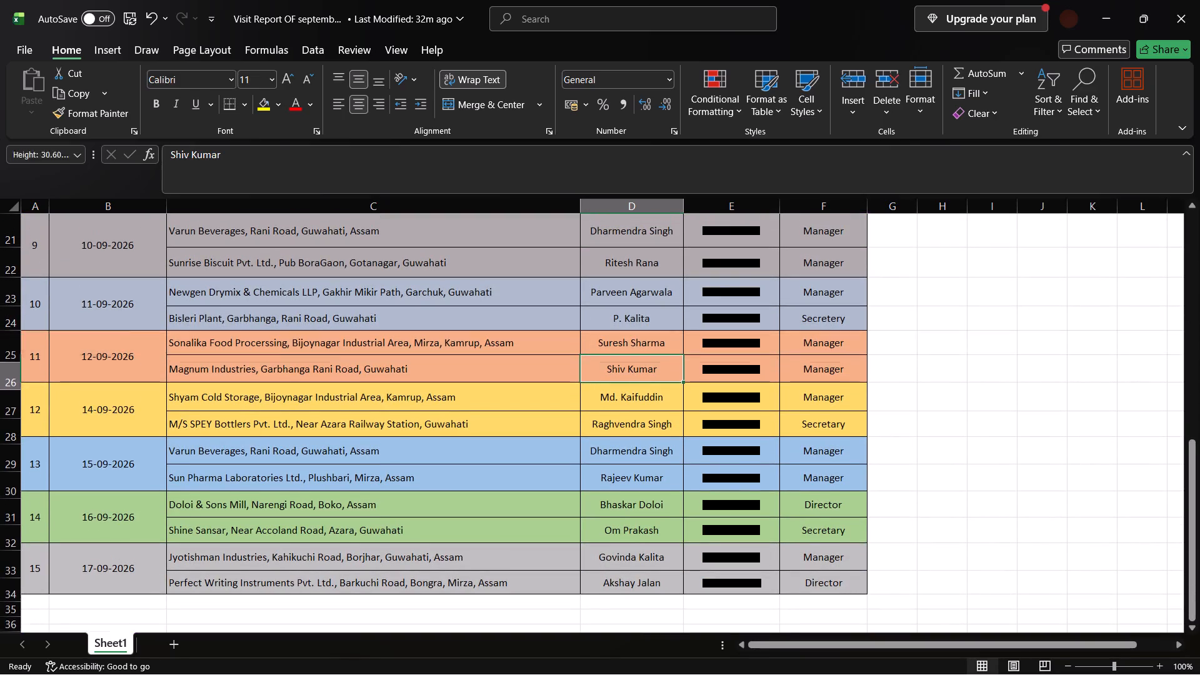
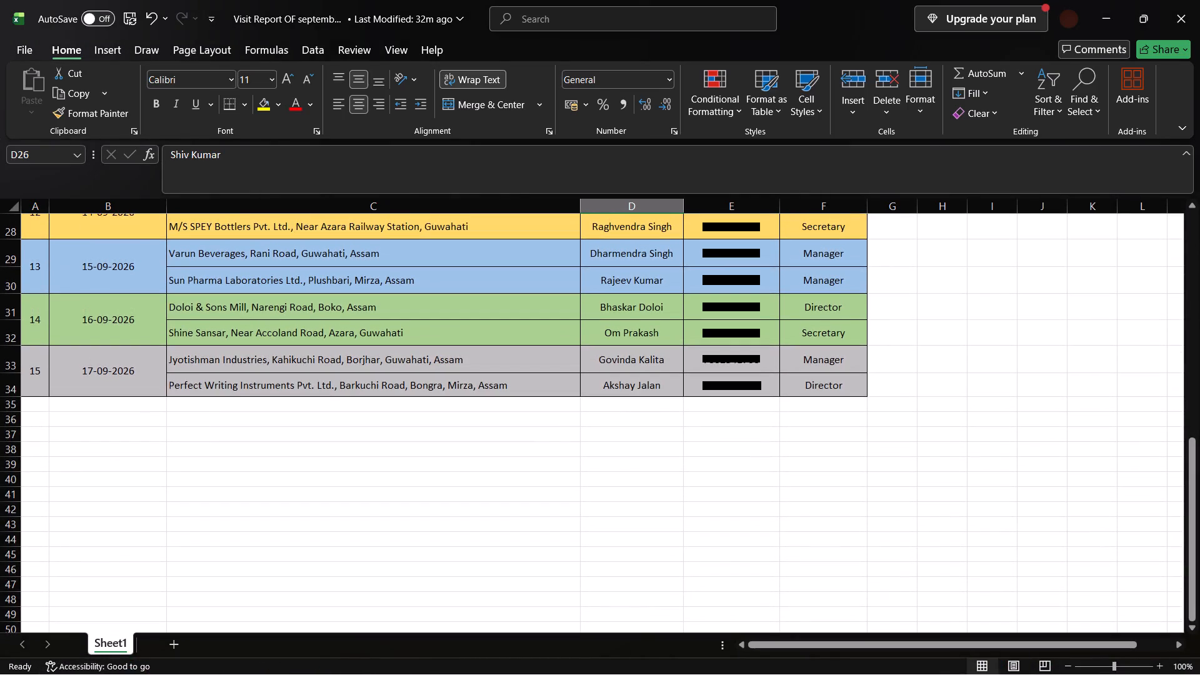
# Make rows 33 and 34 of the 17-09-2026 entry slightly taller.
pyautogui.click(14, 373)
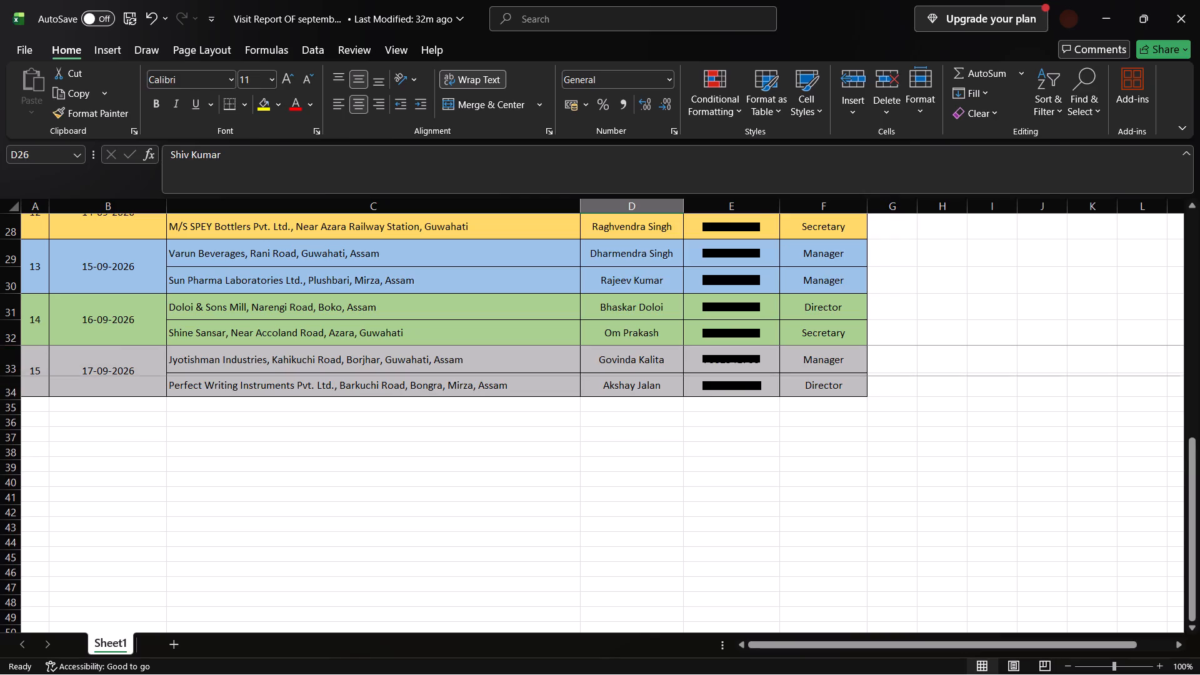
pyautogui.moveTo(13, 400); pyautogui.dragTo(13, 406)
# Increase the heights of the 11-09-2026 rows, setting row 23 to about 33 points and row 24 to about 27 points.
pyautogui.scroll(2, 576, 333)
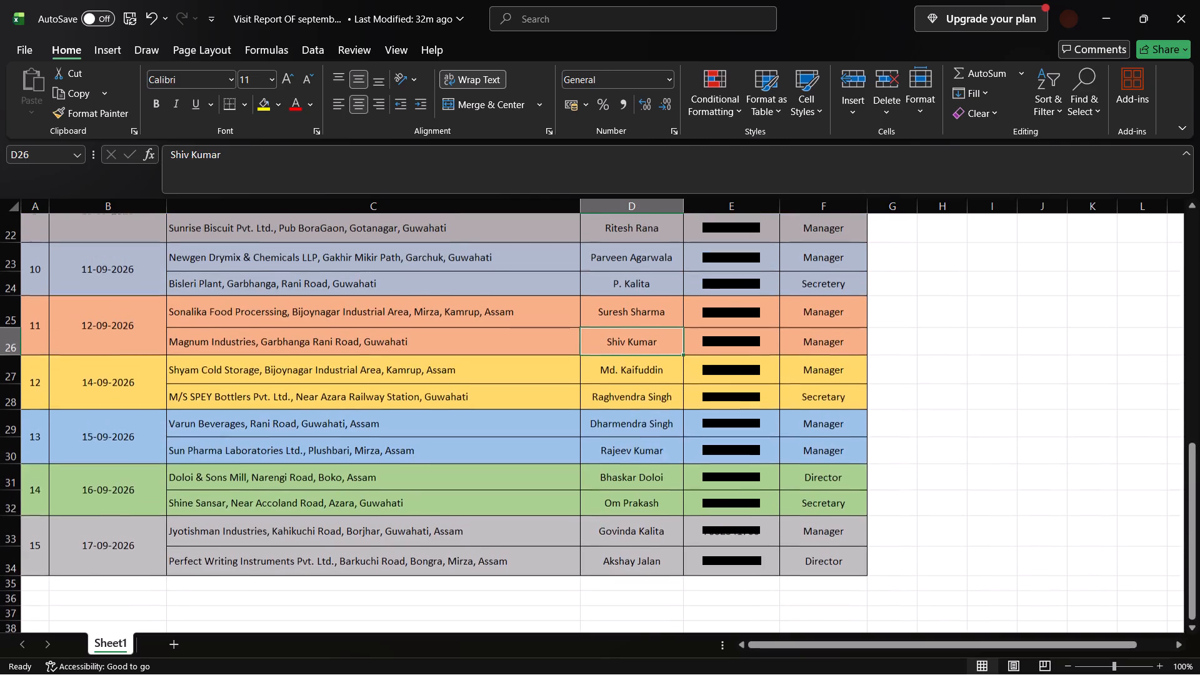
pyautogui.scroll(1, 576, 333)
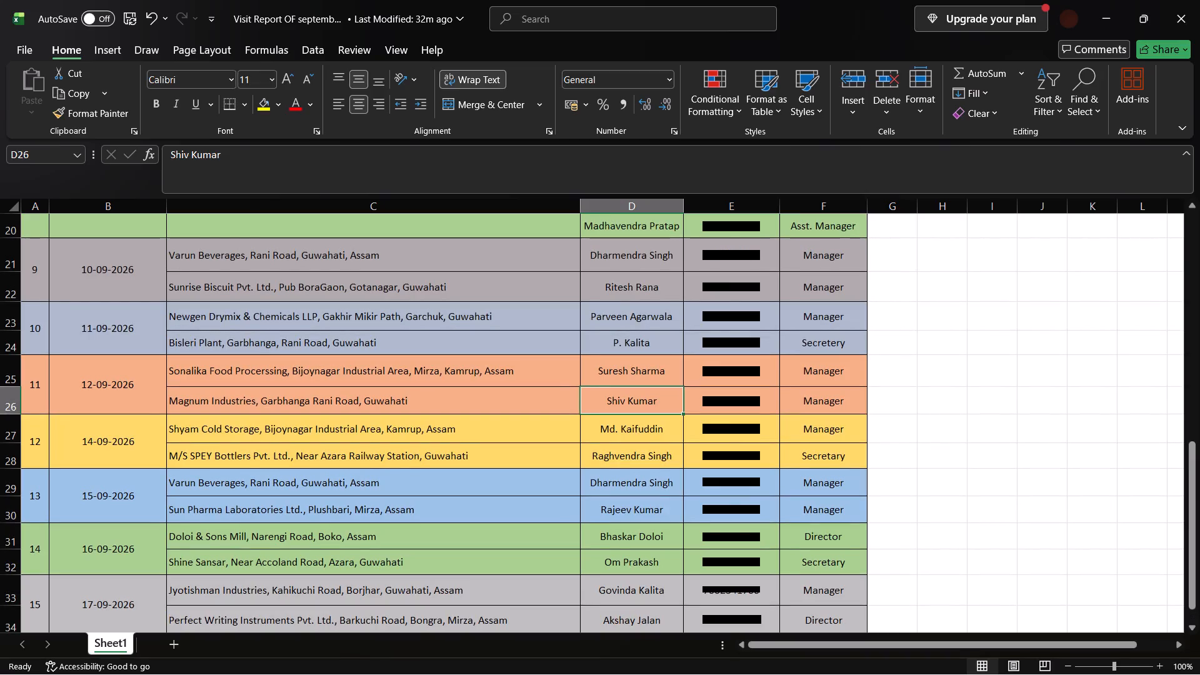
pyautogui.scroll(1, 576, 333)
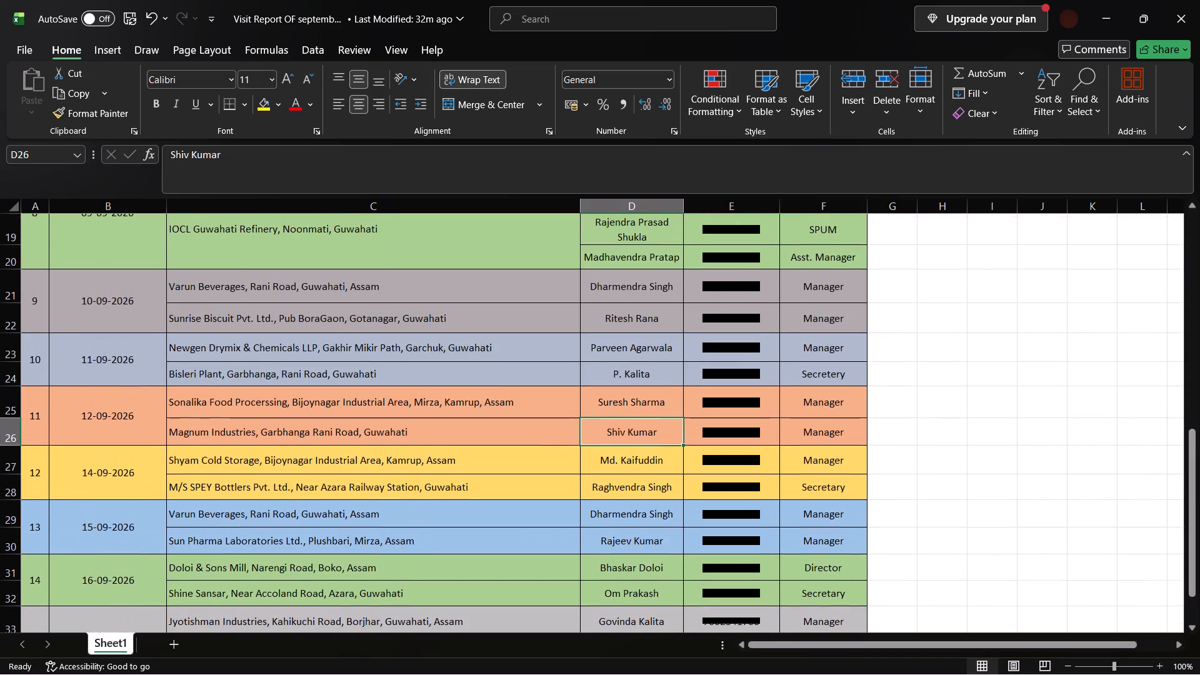
pyautogui.moveTo(5, 359); pyautogui.dragTo(5, 364)
pyautogui.click(10, 392)
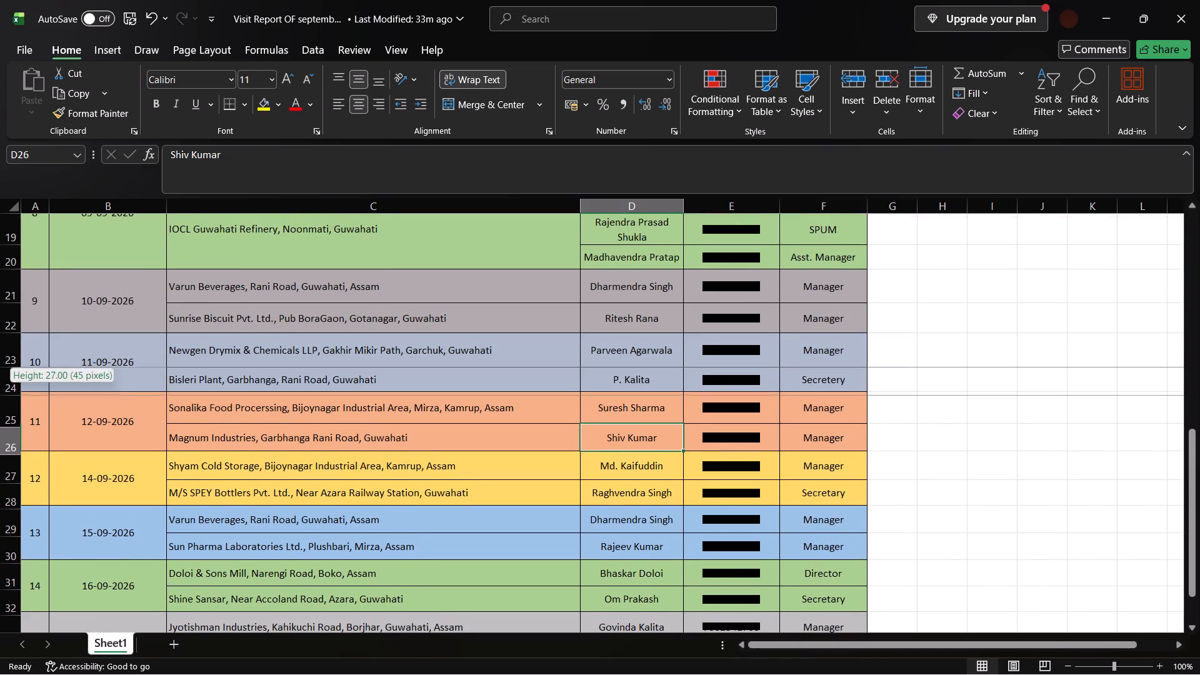
pyautogui.click(14, 367)
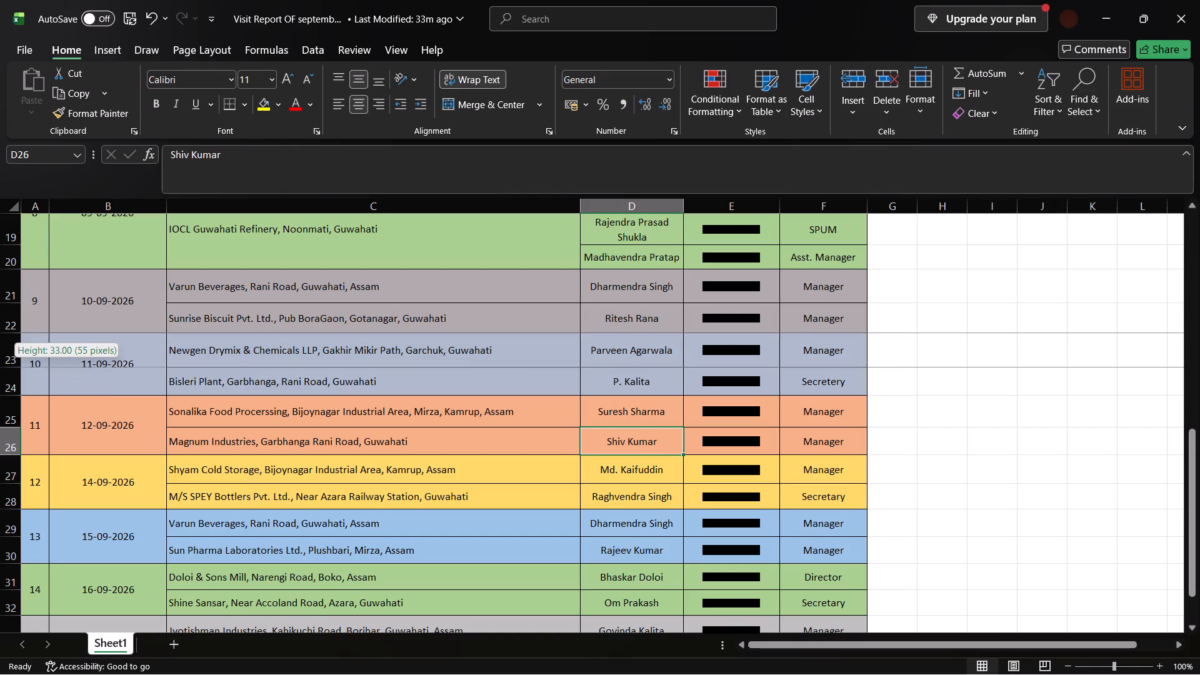
# Merge and center blank cells A35:A36, and separately B35:B36, directly below the 17-09-2026 entry.
pyautogui.scroll(-2, 467, 406)
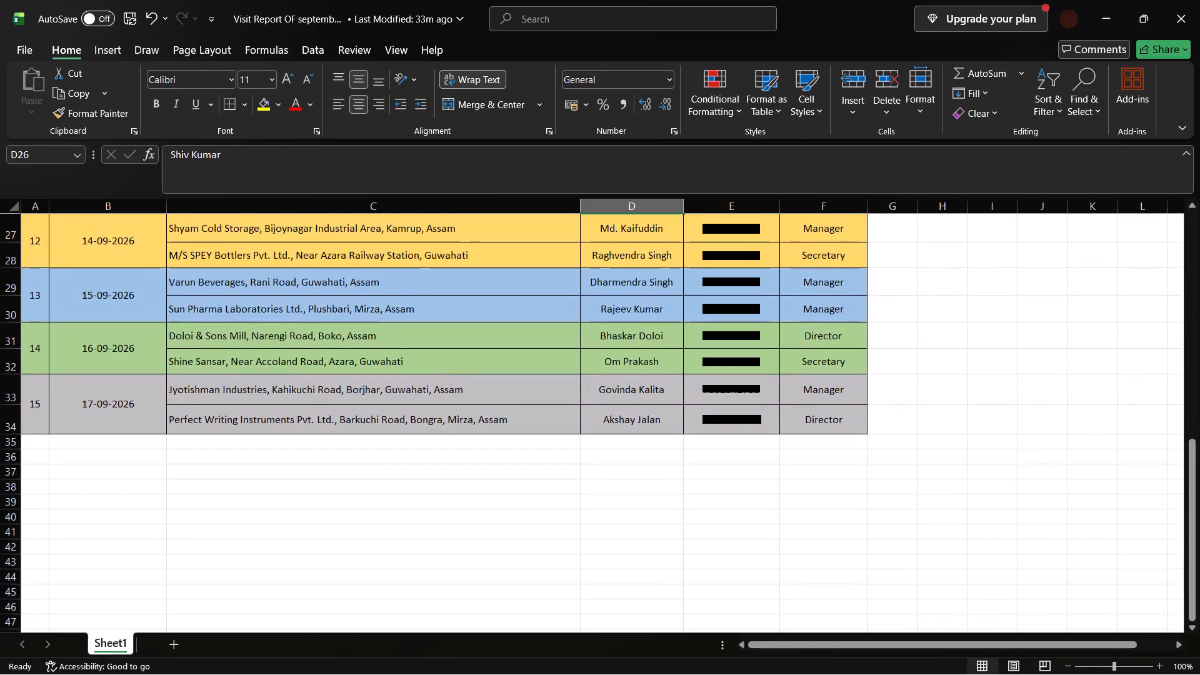
pyautogui.scroll(1, 467, 406)
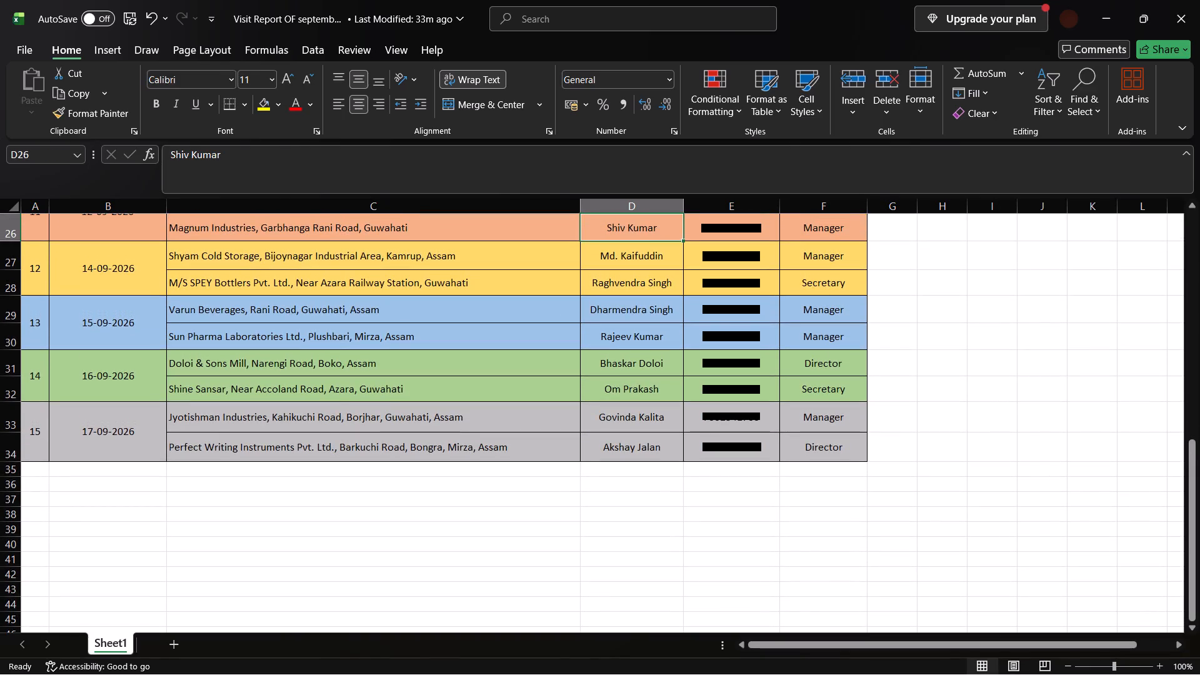
pyautogui.moveTo(35, 466); pyautogui.dragTo(34, 481)
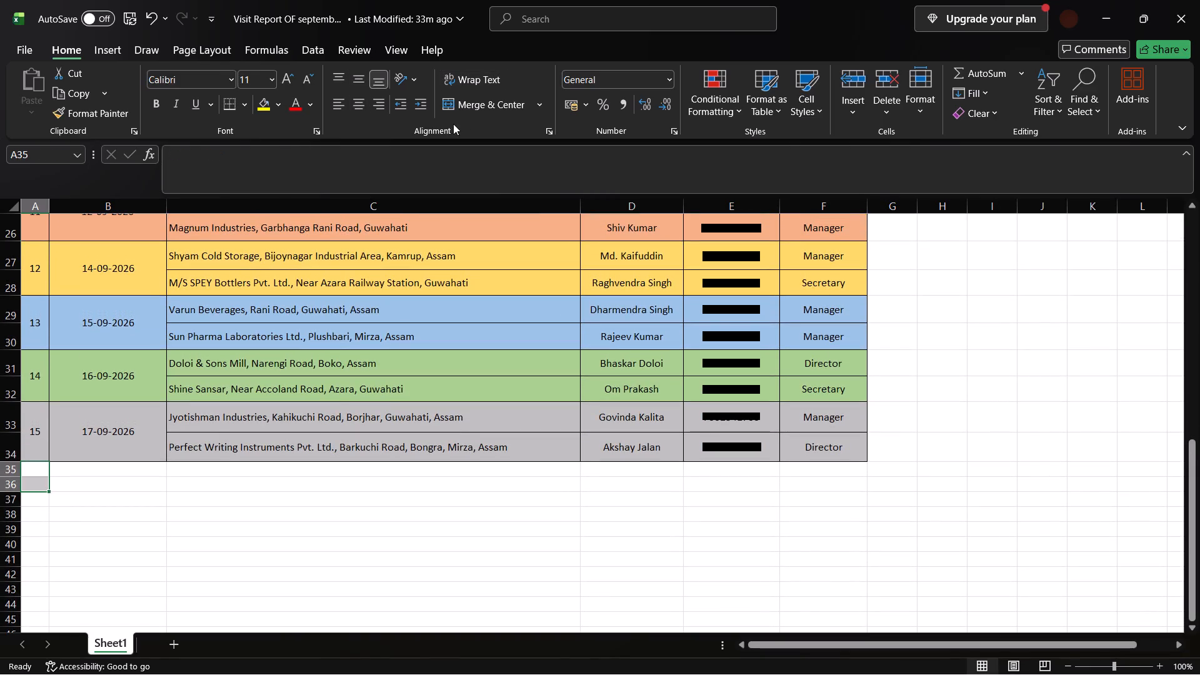
pyautogui.click(476, 98)
pyautogui.moveTo(89, 468); pyautogui.dragTo(87, 485)
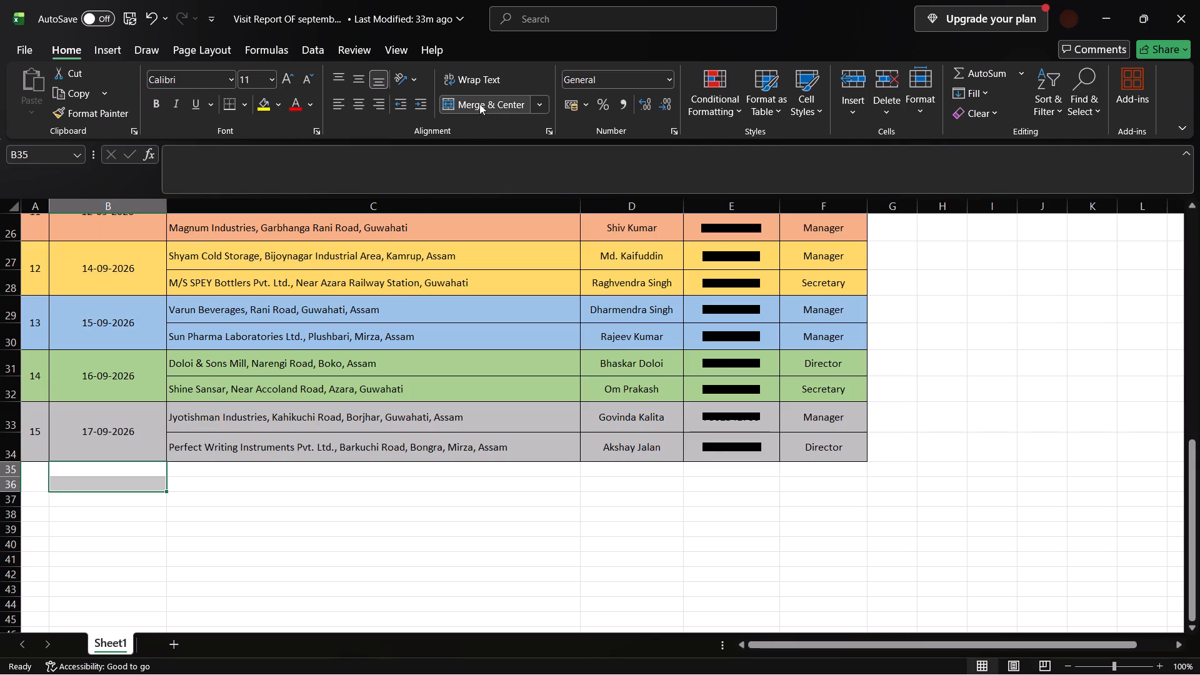
pyautogui.click(479, 104)
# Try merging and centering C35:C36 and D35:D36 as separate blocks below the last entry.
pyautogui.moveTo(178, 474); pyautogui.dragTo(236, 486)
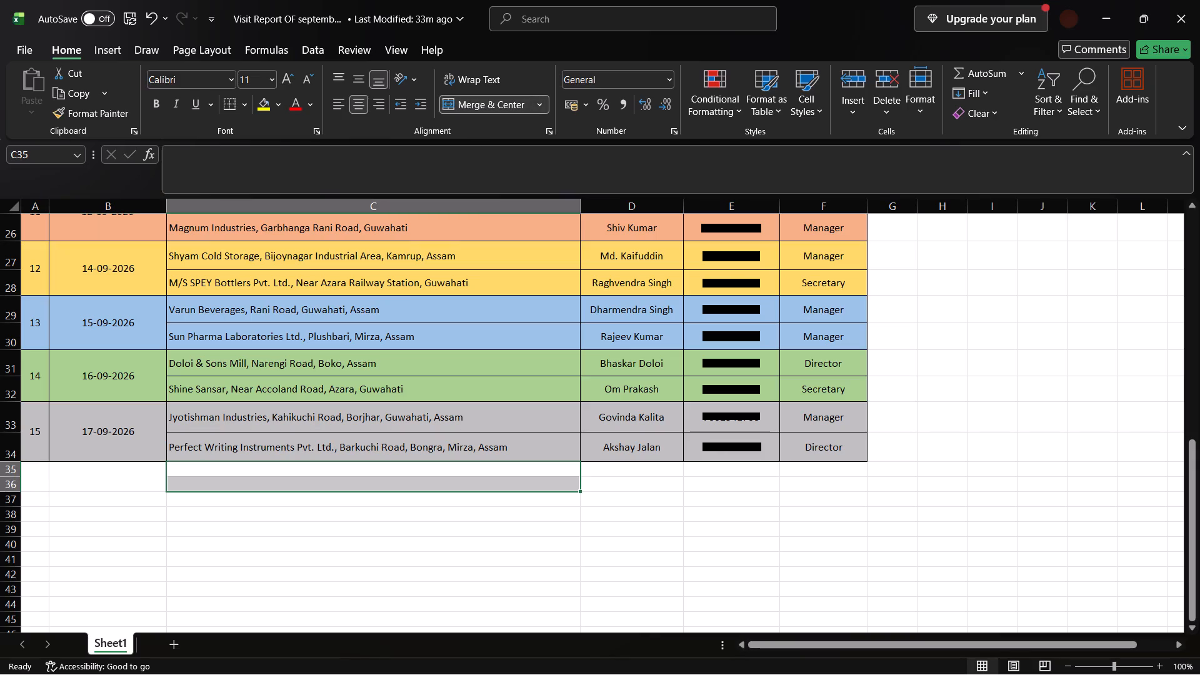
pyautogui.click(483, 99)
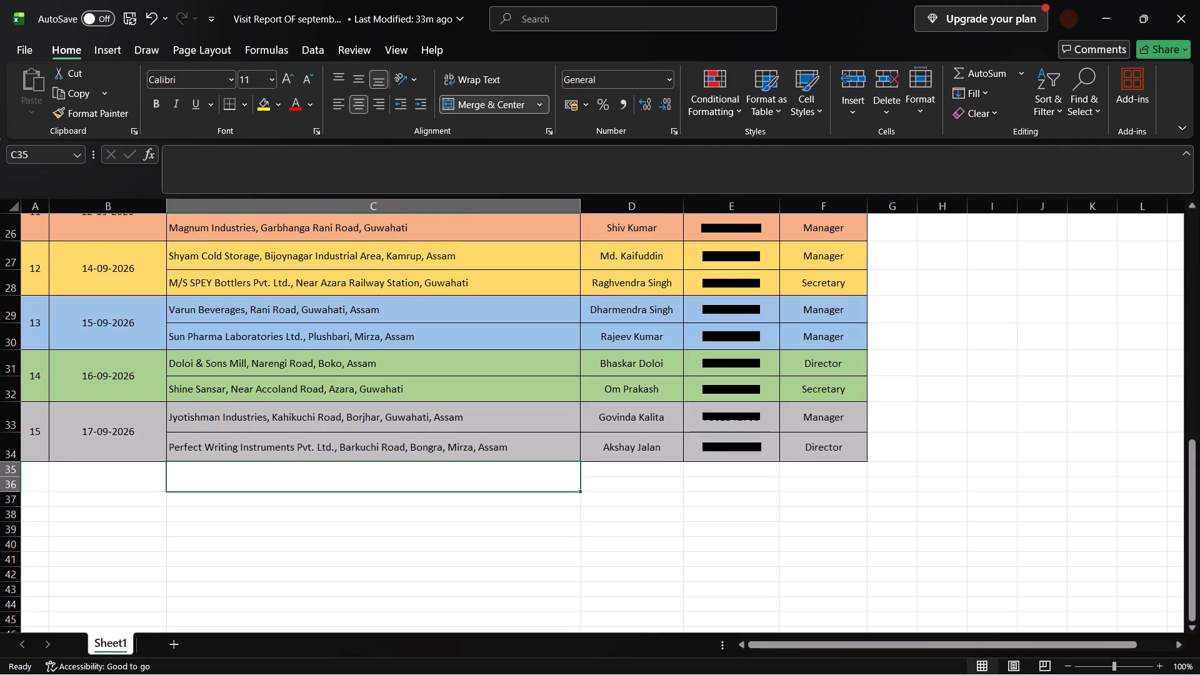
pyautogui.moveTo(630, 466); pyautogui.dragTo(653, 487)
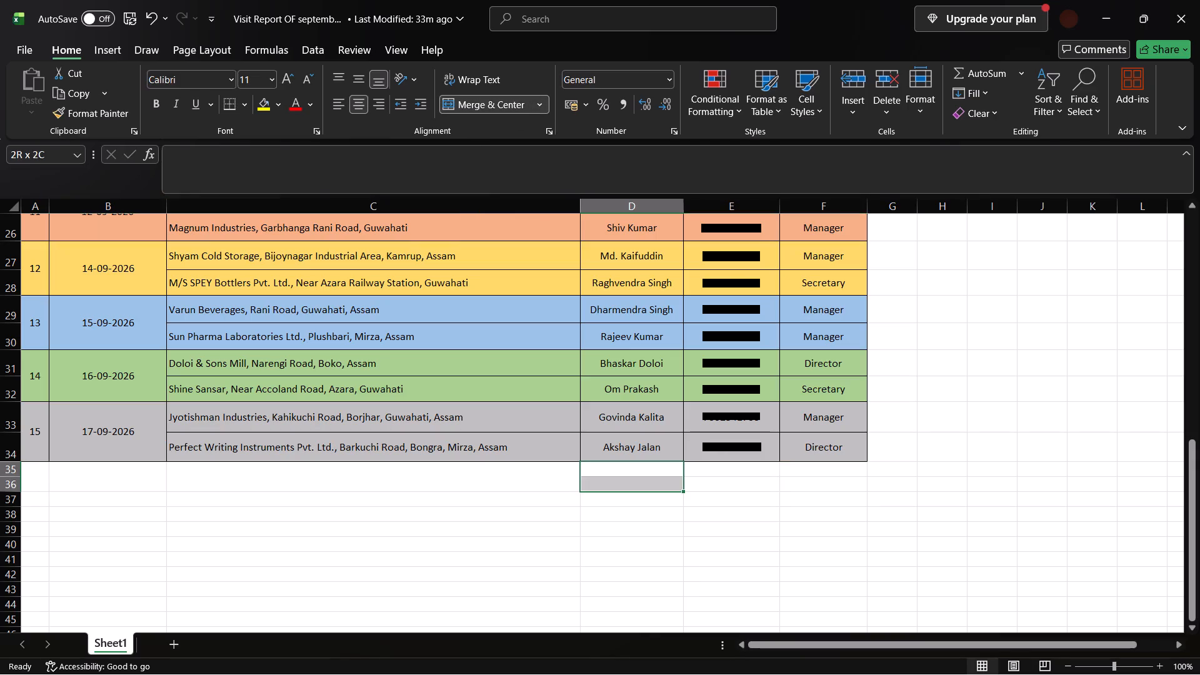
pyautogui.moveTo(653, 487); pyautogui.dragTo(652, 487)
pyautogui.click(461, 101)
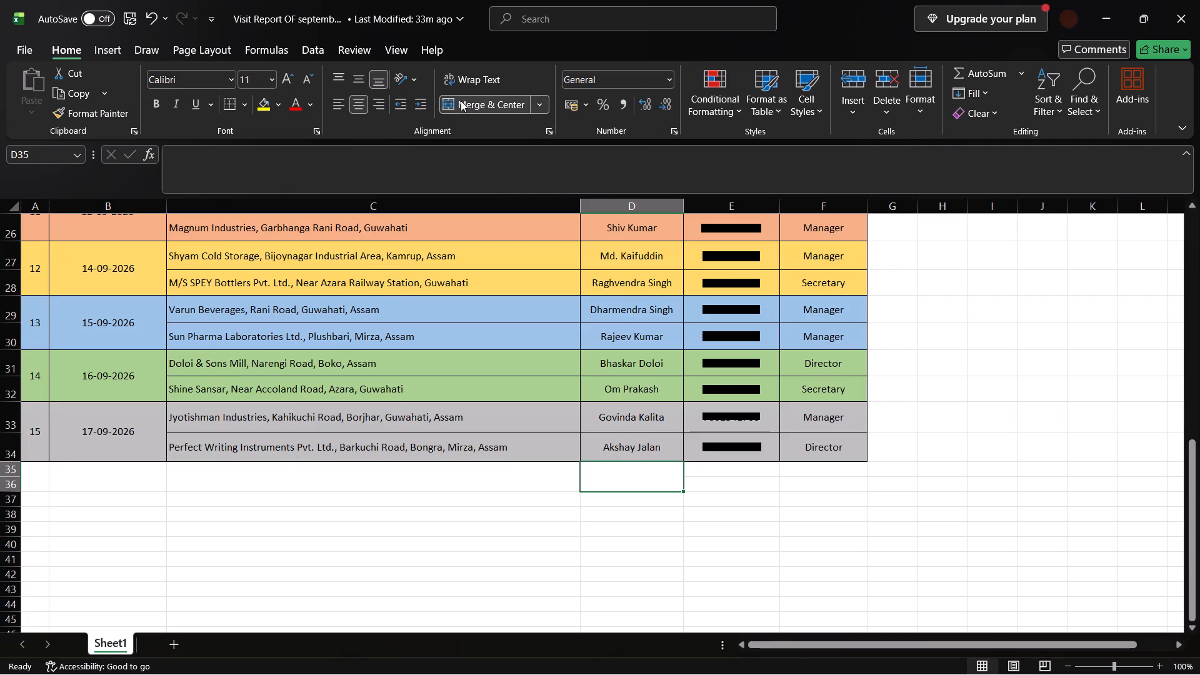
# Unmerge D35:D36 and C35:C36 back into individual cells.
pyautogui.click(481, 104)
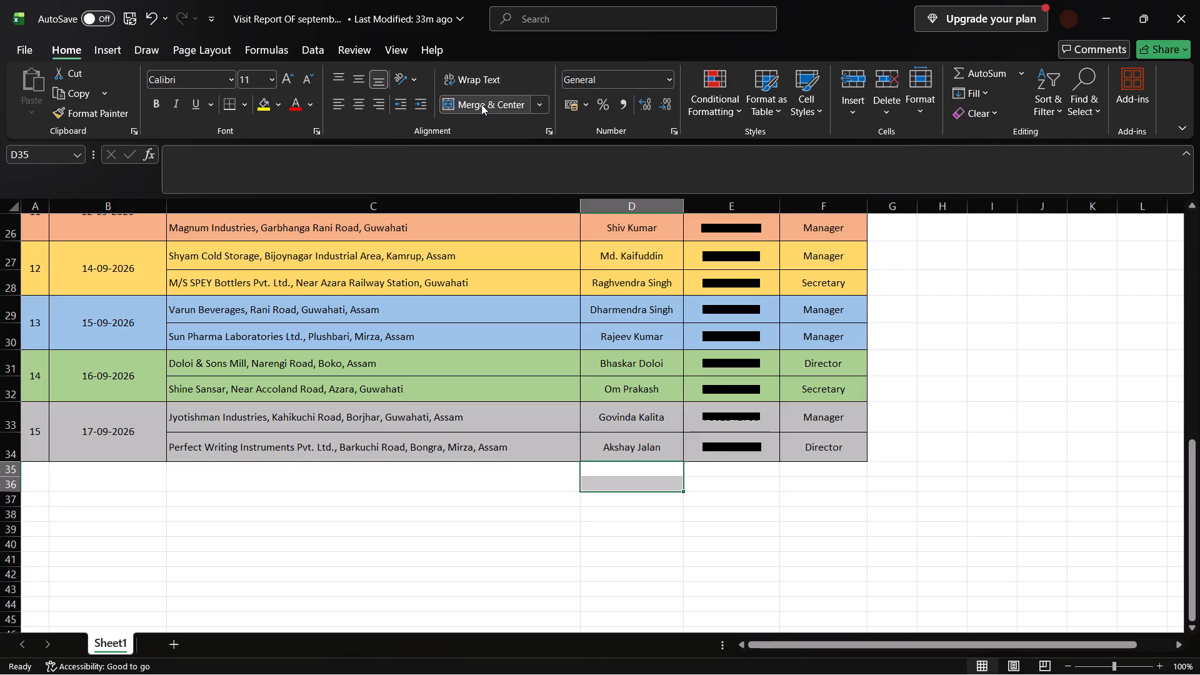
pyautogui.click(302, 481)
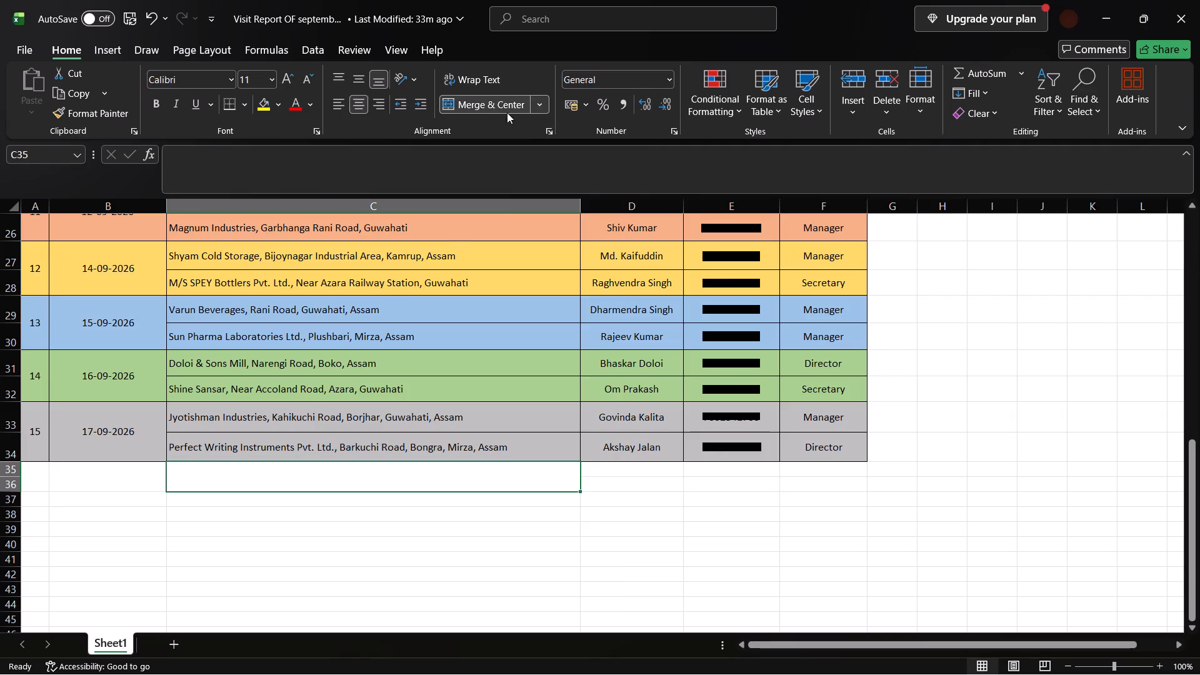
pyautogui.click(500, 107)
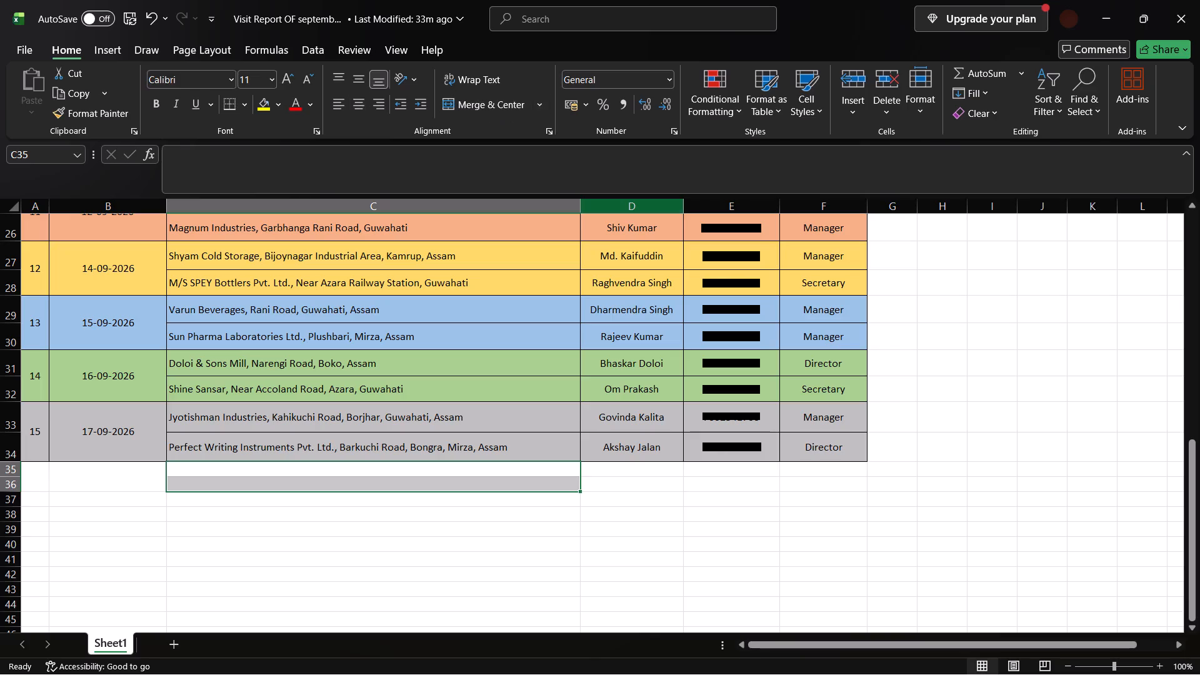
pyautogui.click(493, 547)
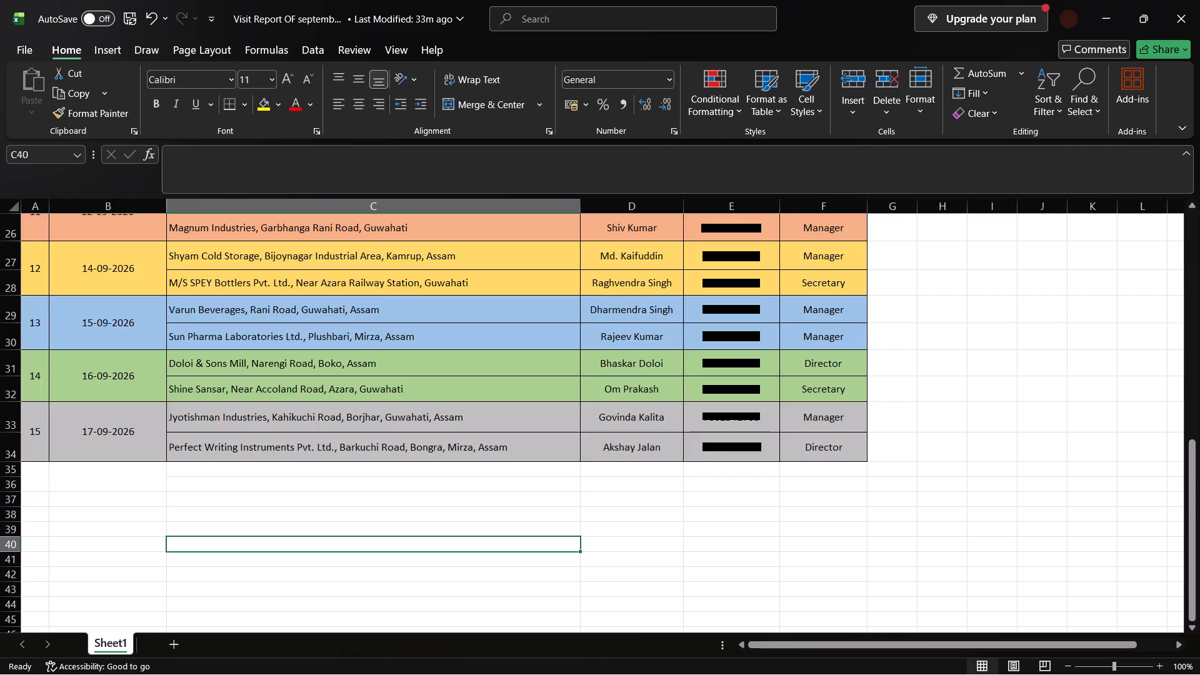
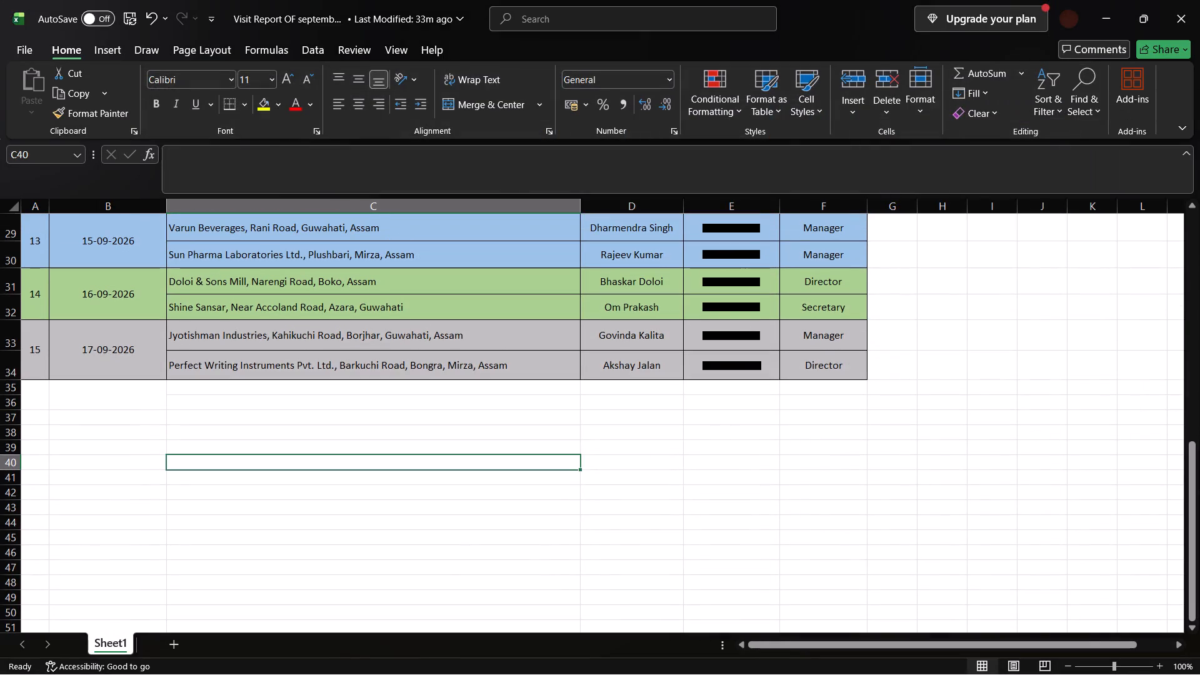
# Increase the heights of rows 36 and 35 below the table to roughly match the entry rows above.
pyautogui.moveTo(3, 411); pyautogui.dragTo(4, 424)
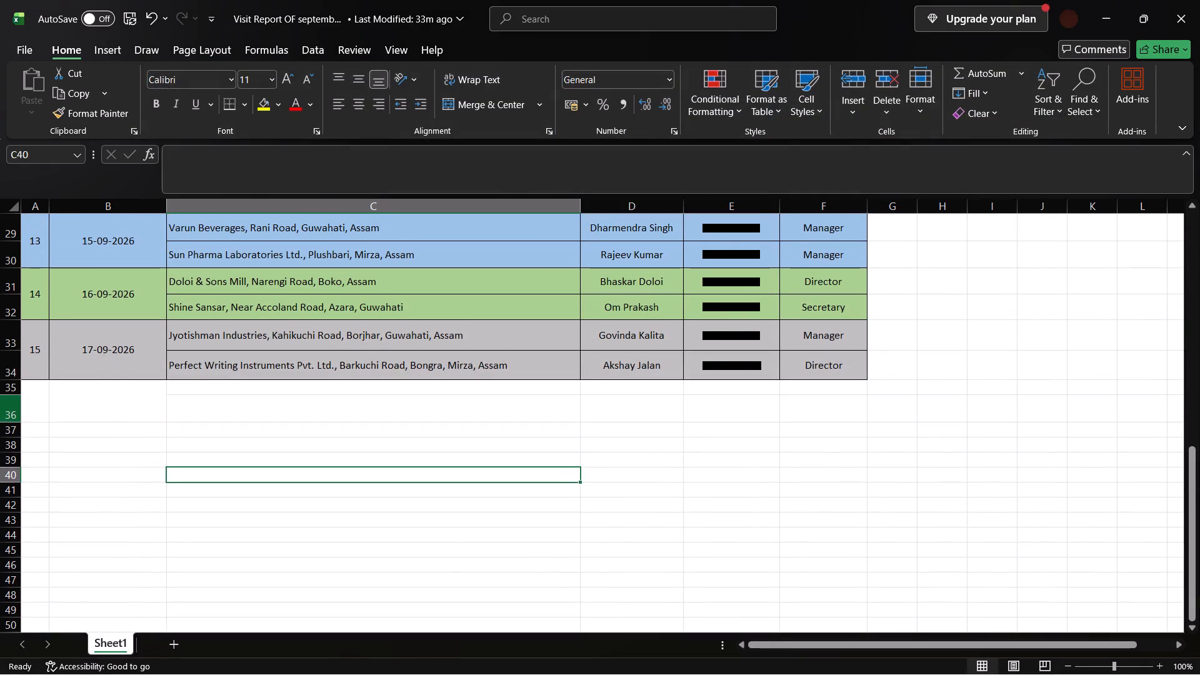
pyautogui.moveTo(17, 395); pyautogui.dragTo(17, 407)
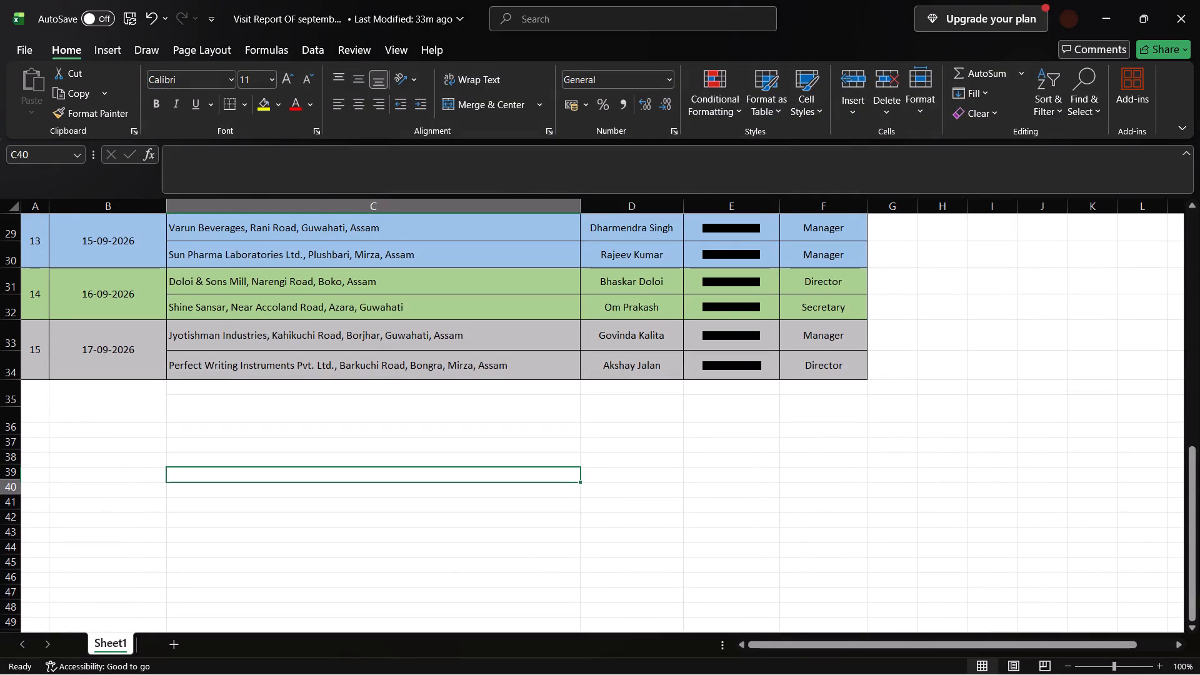
# Enter serial number 16 in merged cell A35 and the visit date 18-09-2026 in merged cell B35.
pyautogui.click(40, 401)
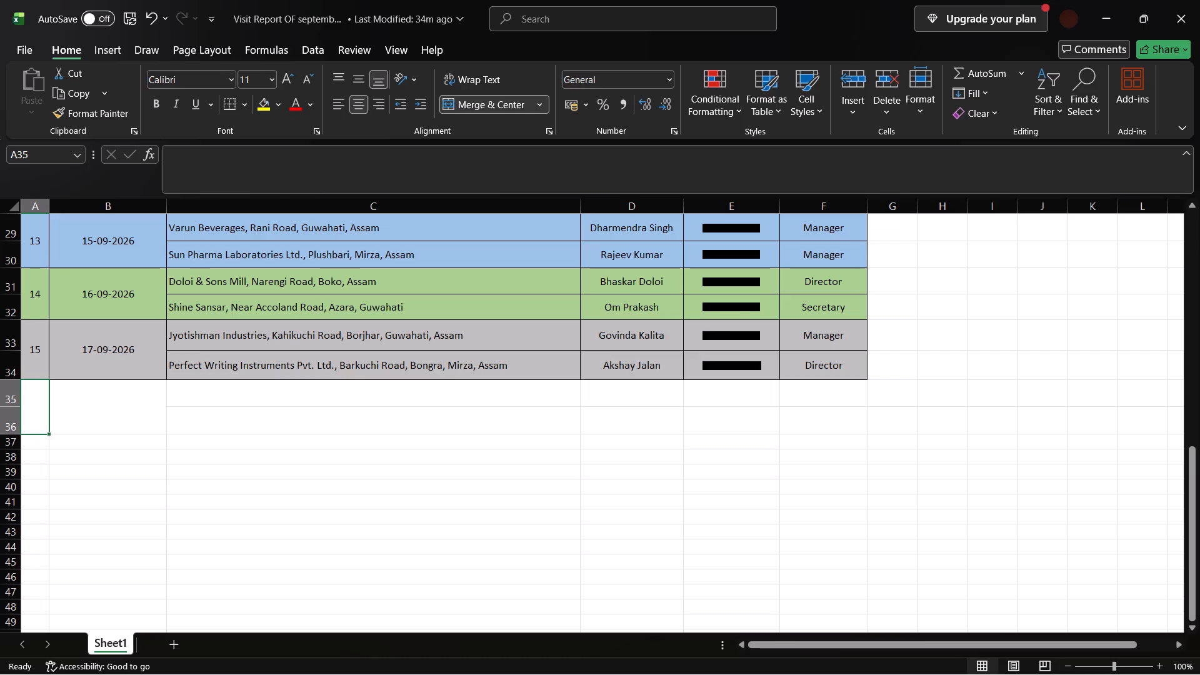
pyautogui.write('16')
pyautogui.press('Right')
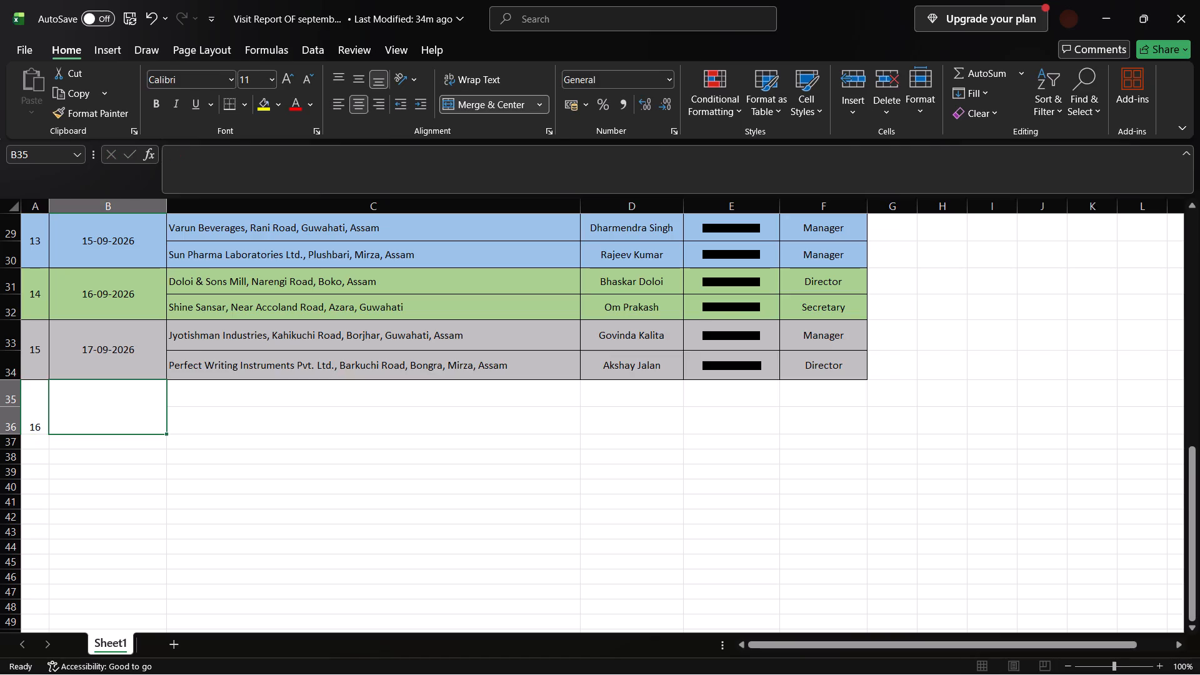
pyautogui.write('18')
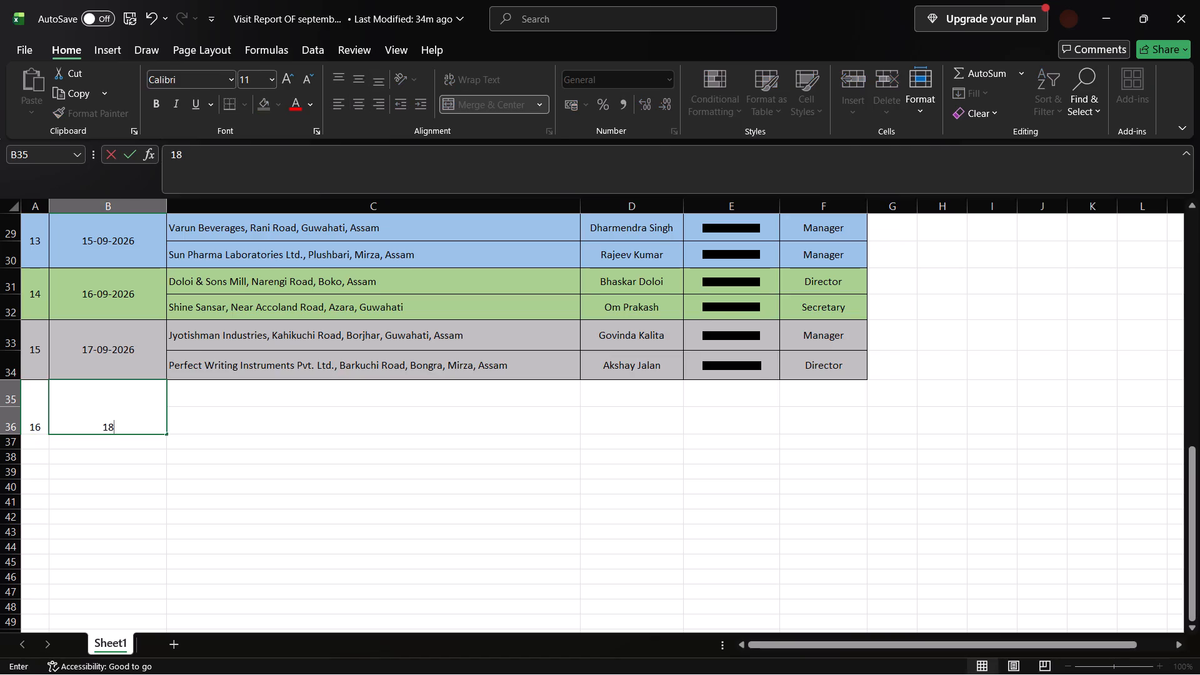
pyautogui.scroll(1, 40, 401)
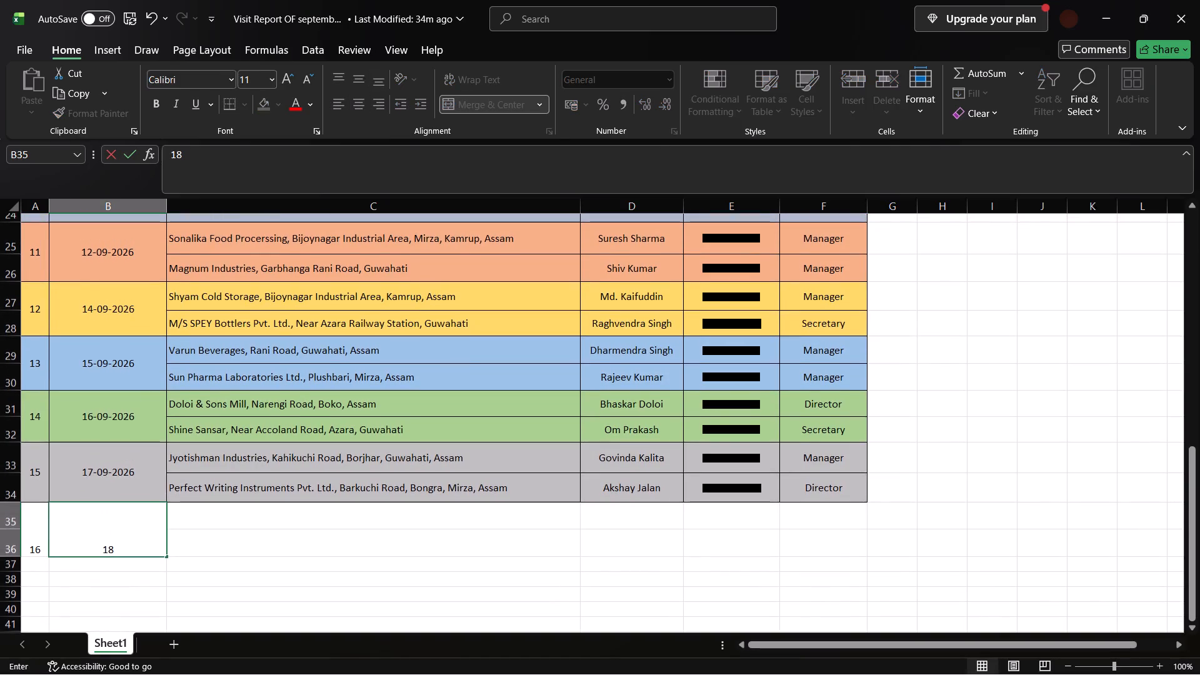
pyautogui.scroll(1, 40, 401)
pyautogui.write('-09-2026')
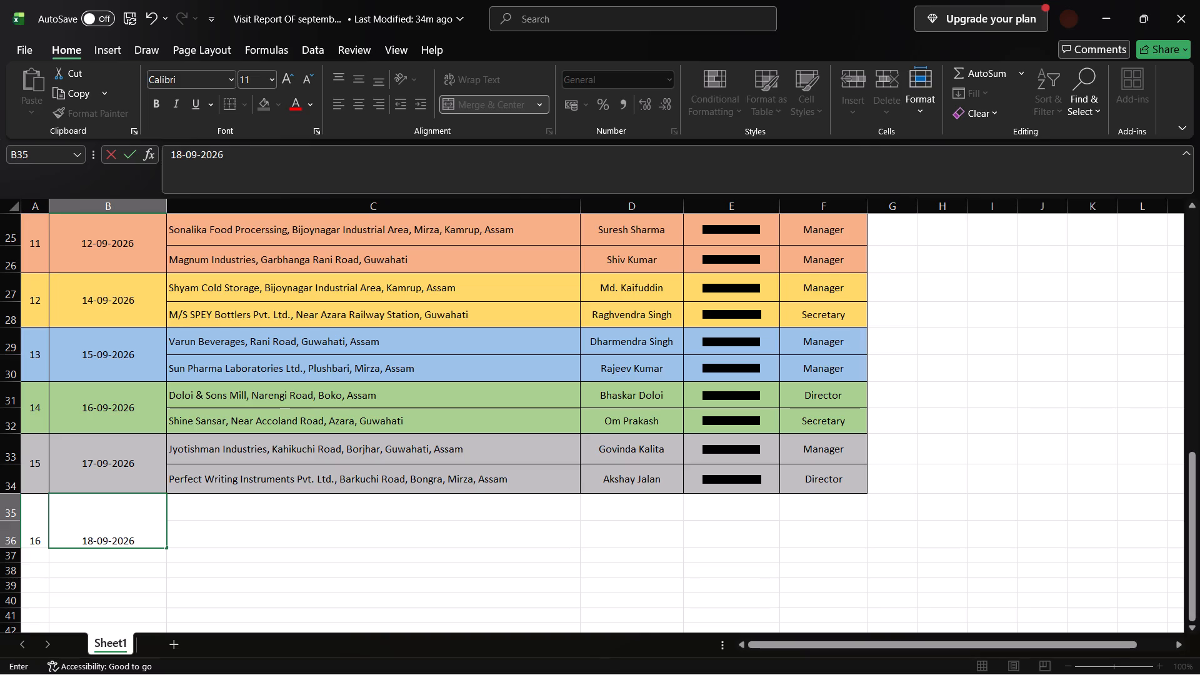
pyautogui.press('Right')
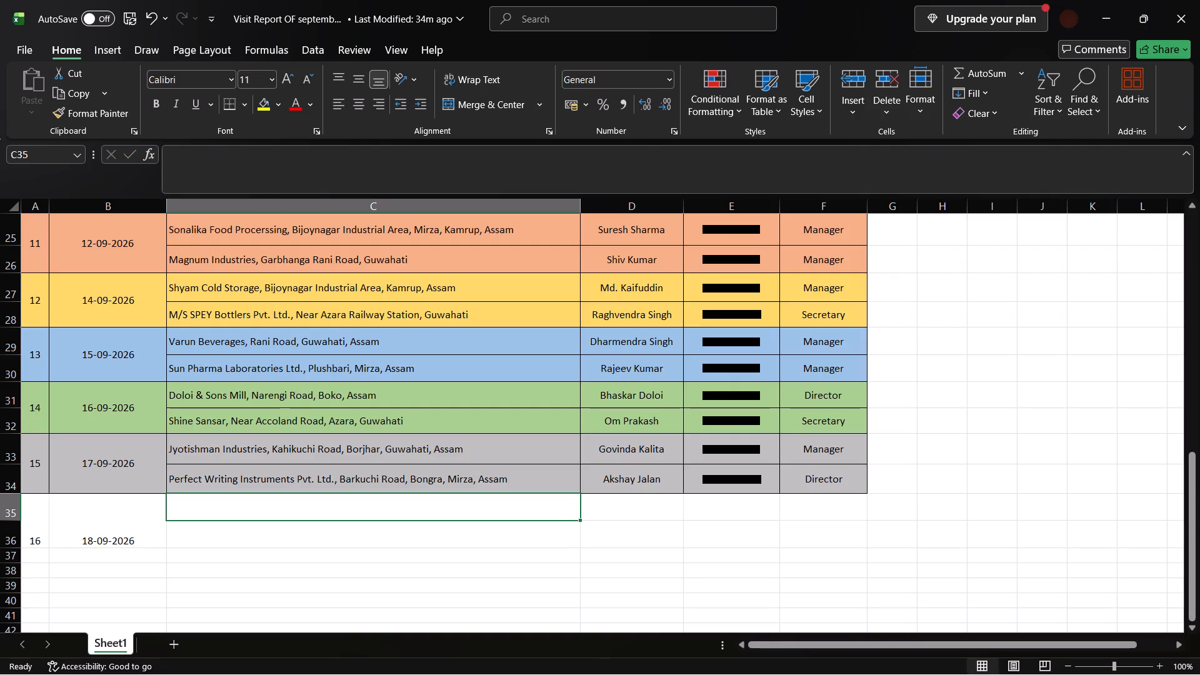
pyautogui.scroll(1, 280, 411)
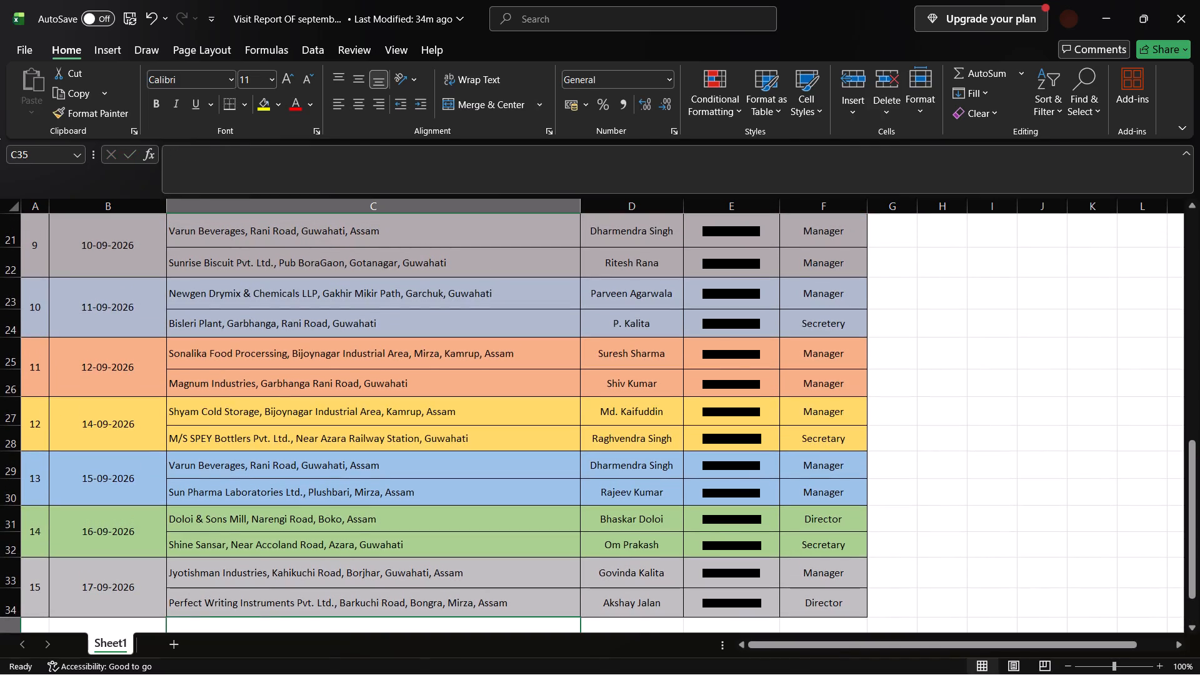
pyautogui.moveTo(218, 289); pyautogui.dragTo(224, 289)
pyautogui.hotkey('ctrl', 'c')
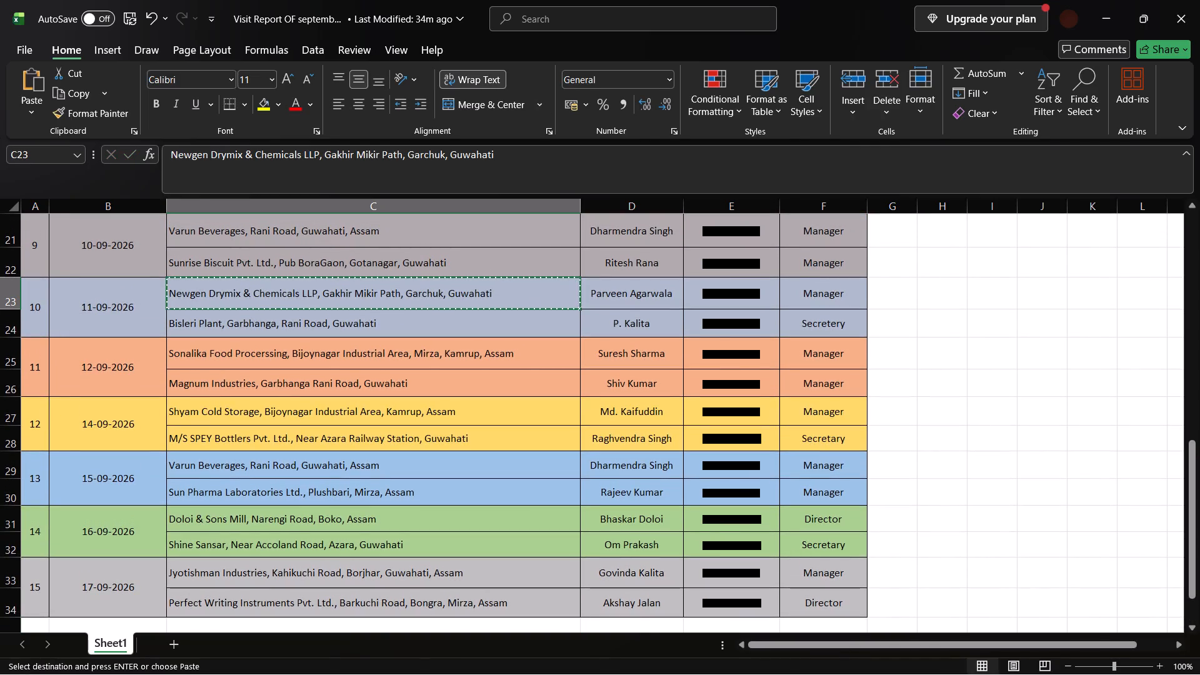
# Enter "Newgen DryMix & Chemicals LLP, Gakhir Mikhir Path, Guwahati" in C35 as the first visit of 18-09-2026.
pyautogui.scroll(-1, 378, 401)
pyautogui.click(239, 456)
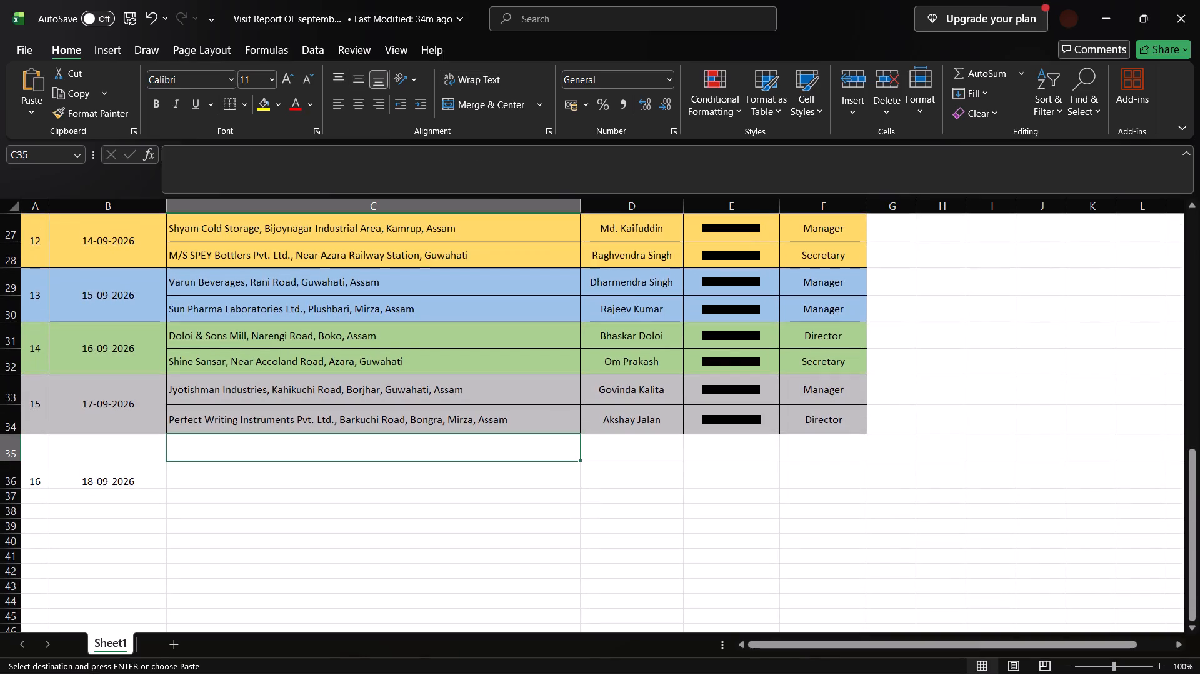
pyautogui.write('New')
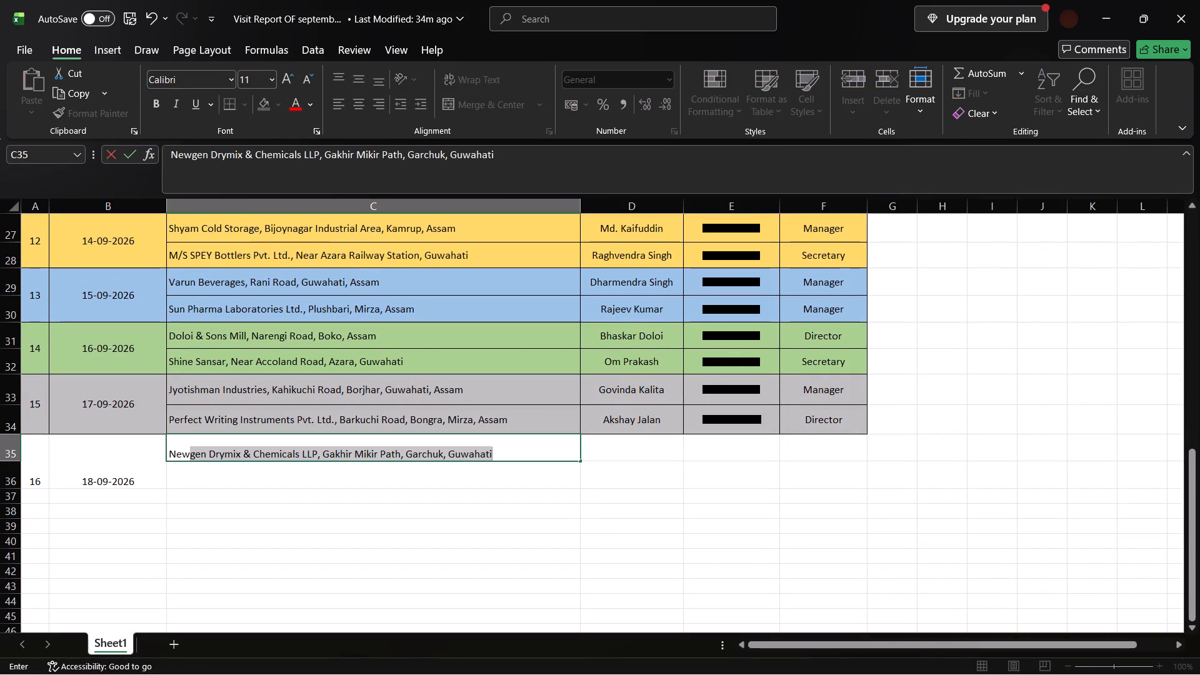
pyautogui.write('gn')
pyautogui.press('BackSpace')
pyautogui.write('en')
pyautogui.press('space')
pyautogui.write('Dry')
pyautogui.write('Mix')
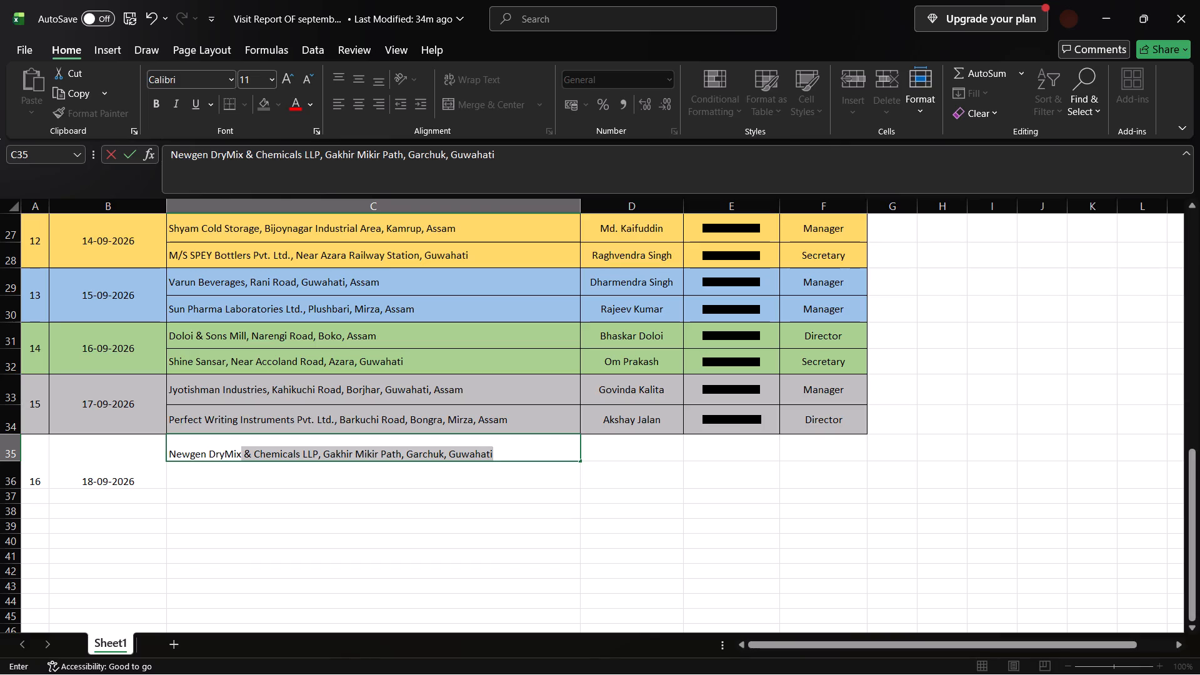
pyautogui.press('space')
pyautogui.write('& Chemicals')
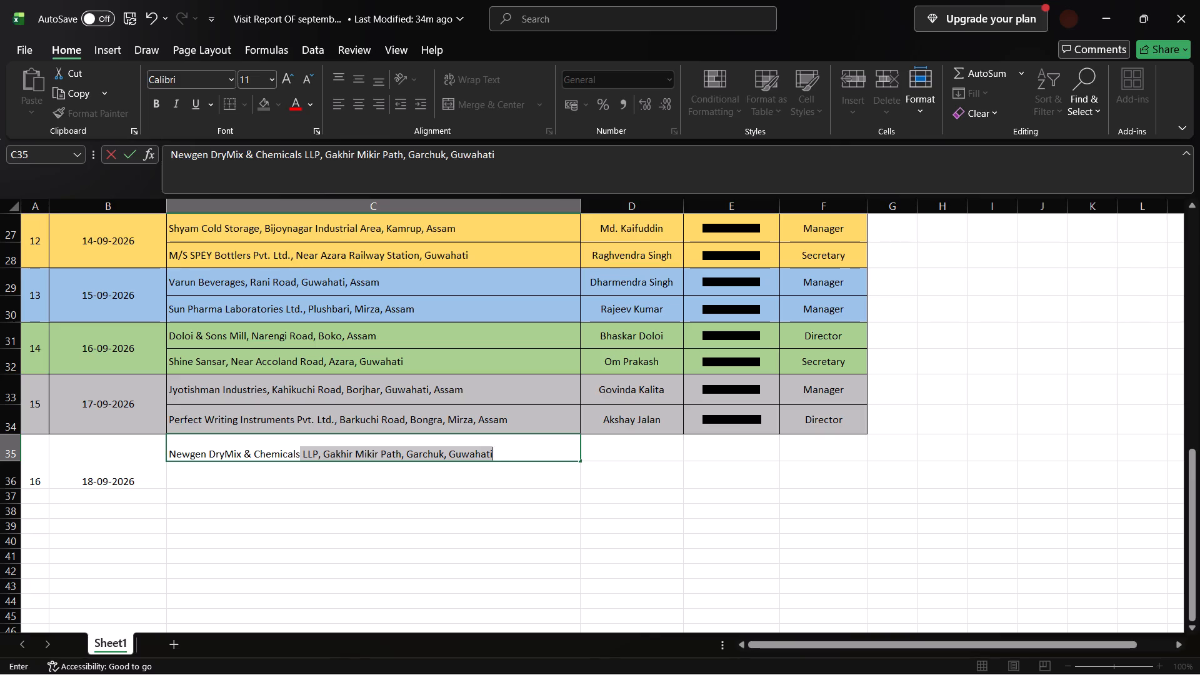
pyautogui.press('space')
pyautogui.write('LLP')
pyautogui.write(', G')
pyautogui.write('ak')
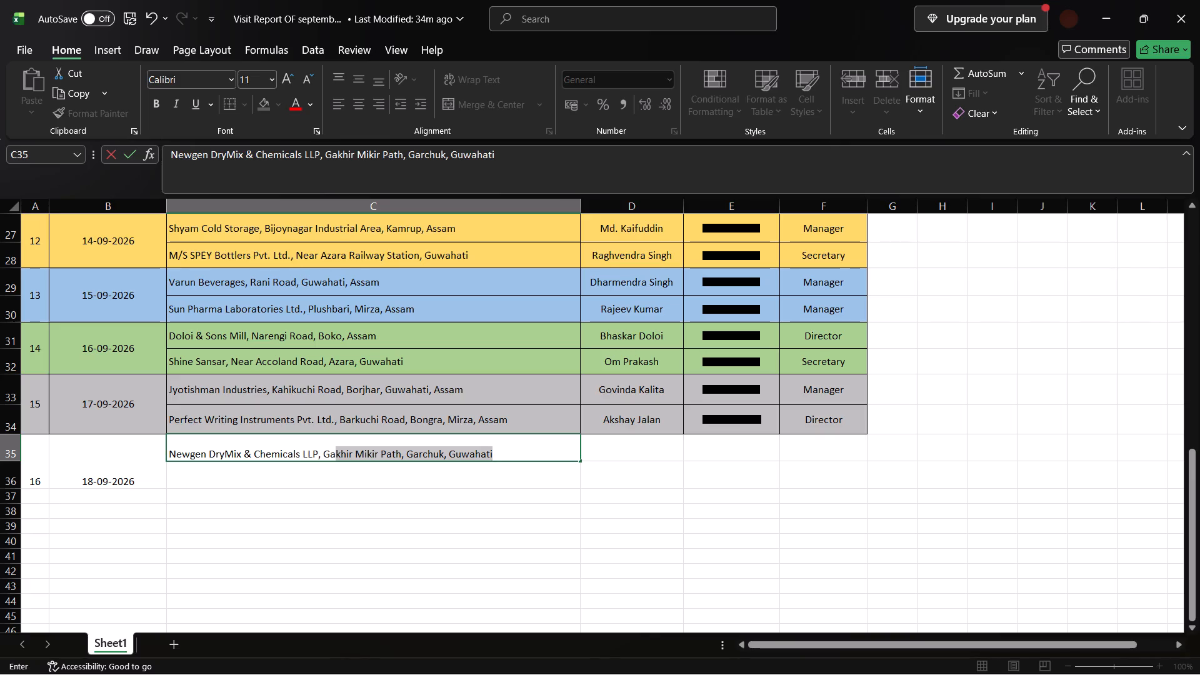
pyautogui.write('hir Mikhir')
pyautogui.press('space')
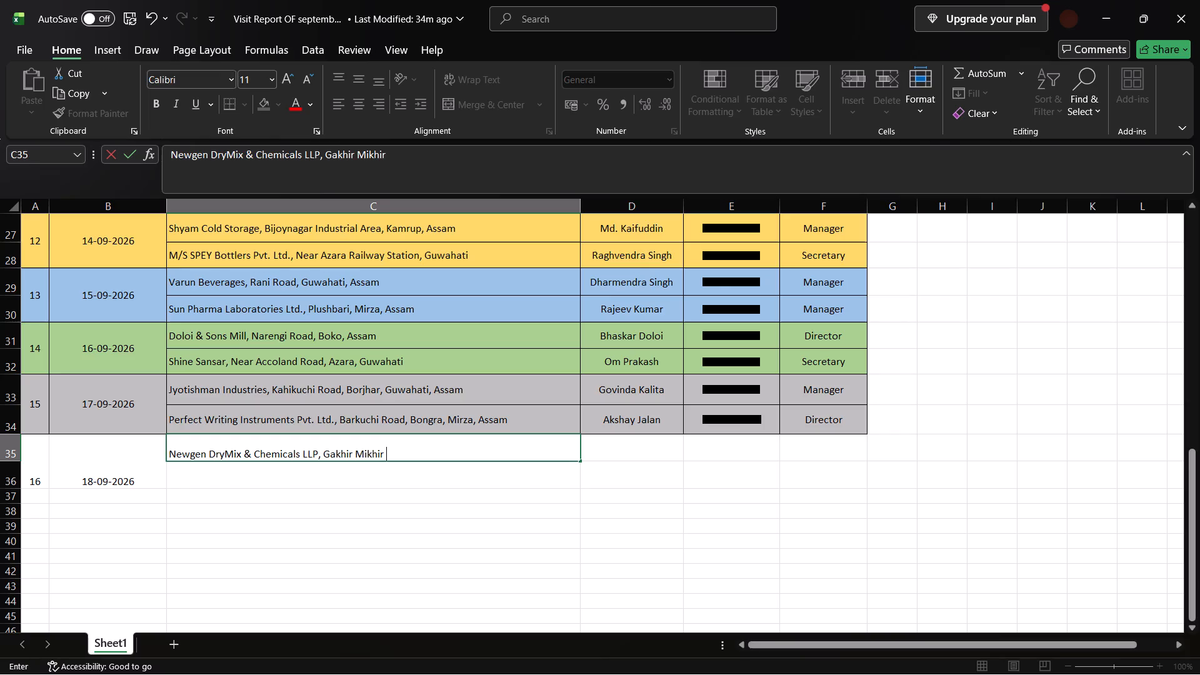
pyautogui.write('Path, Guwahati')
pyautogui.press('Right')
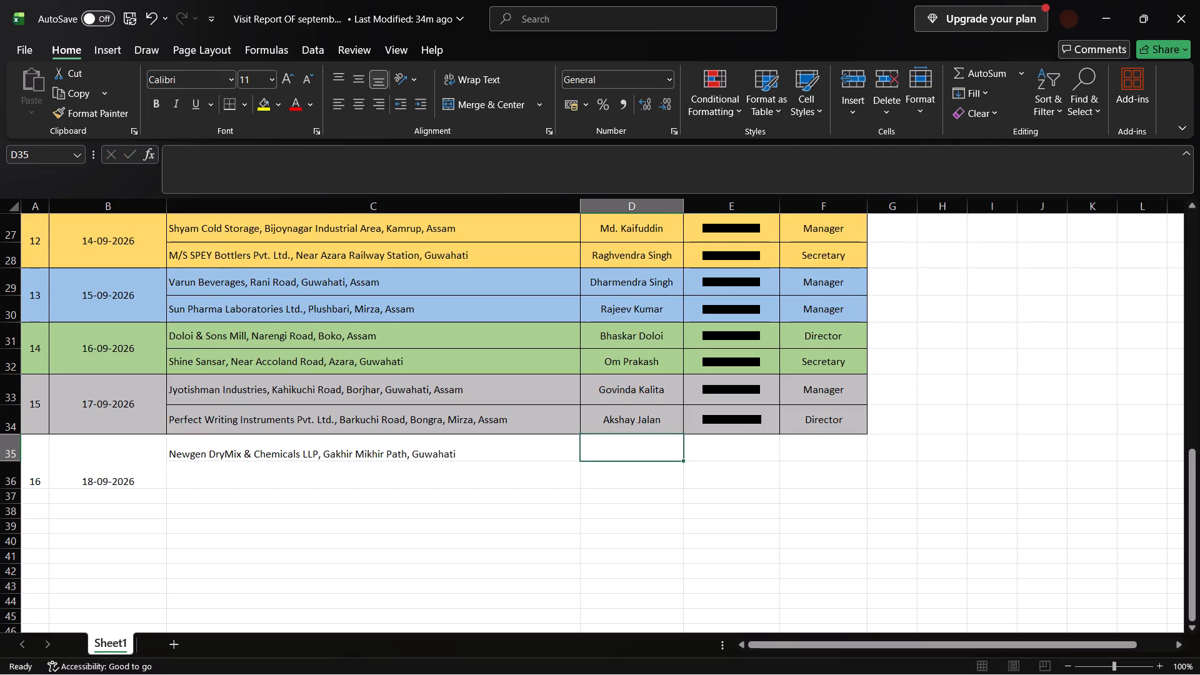
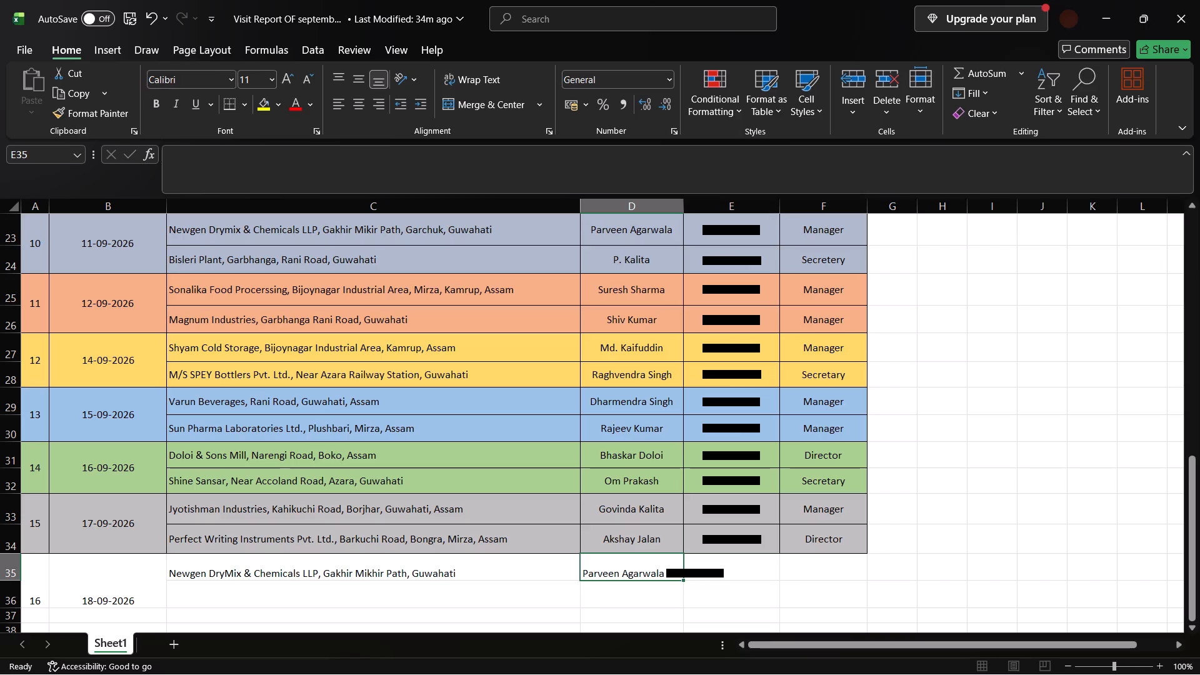
# Move the contact's phone number out of D35 into E35, leaving only the contact name in D35.
pyautogui.moveTo(321, 157); pyautogui.dragTo(256, 157)
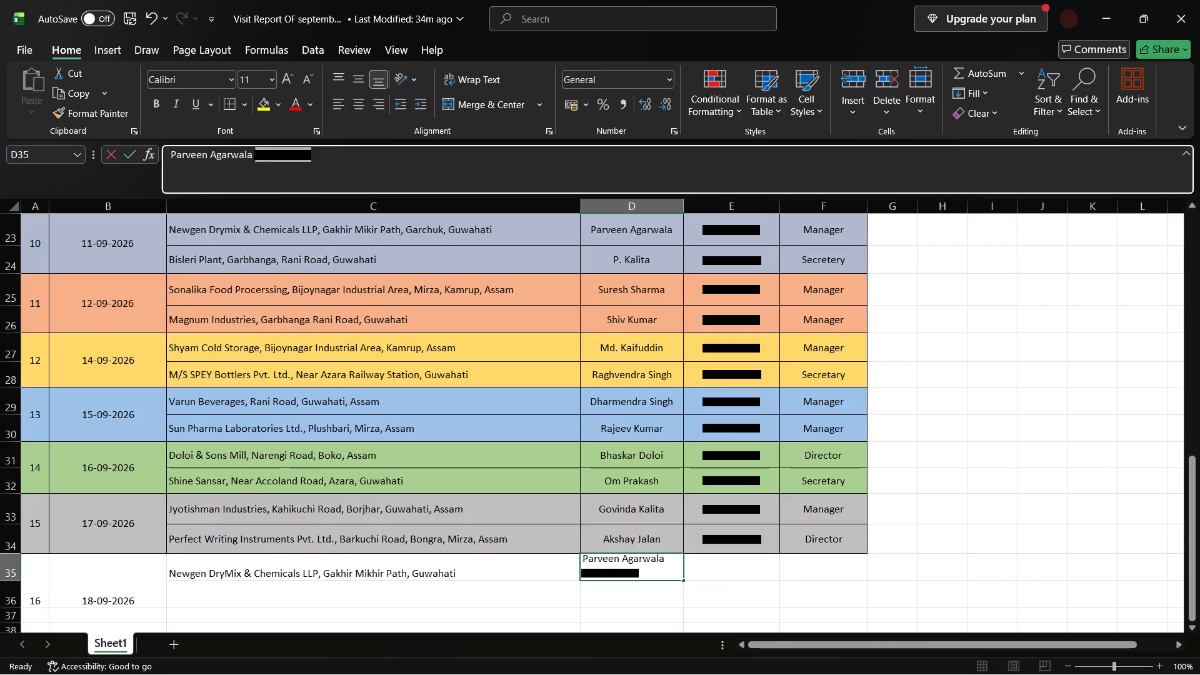
pyautogui.moveTo(256, 157); pyautogui.dragTo(256, 157)
pyautogui.hotkey('ctrl', 'c')
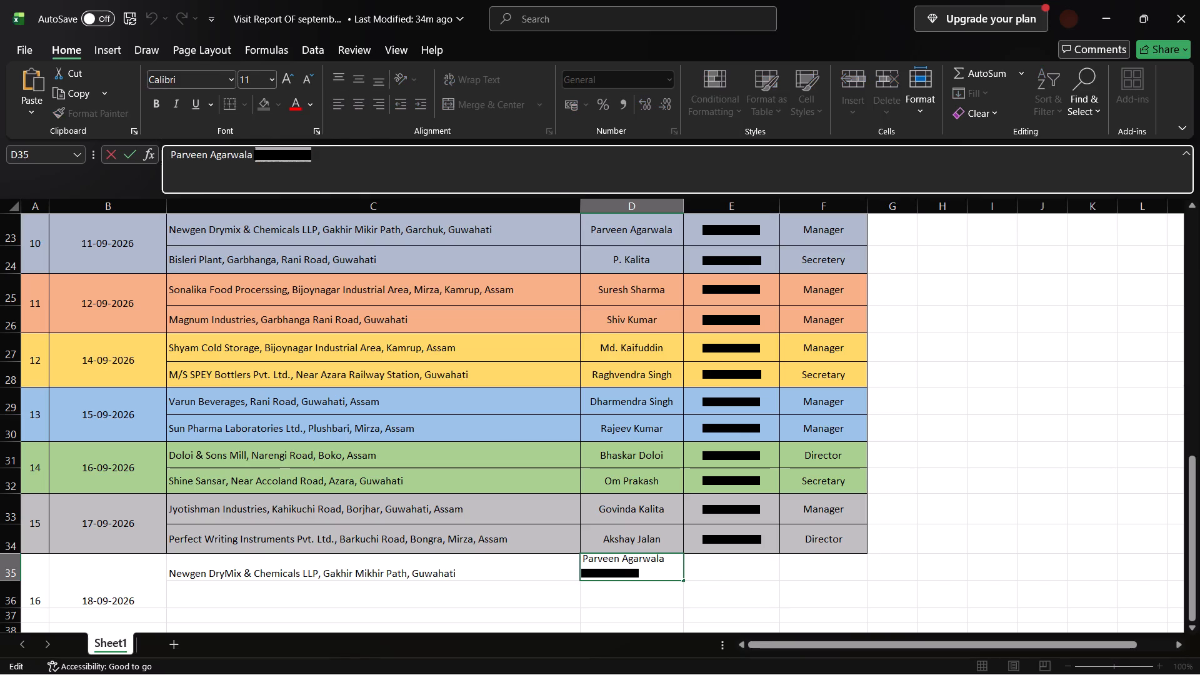
pyautogui.click(721, 571)
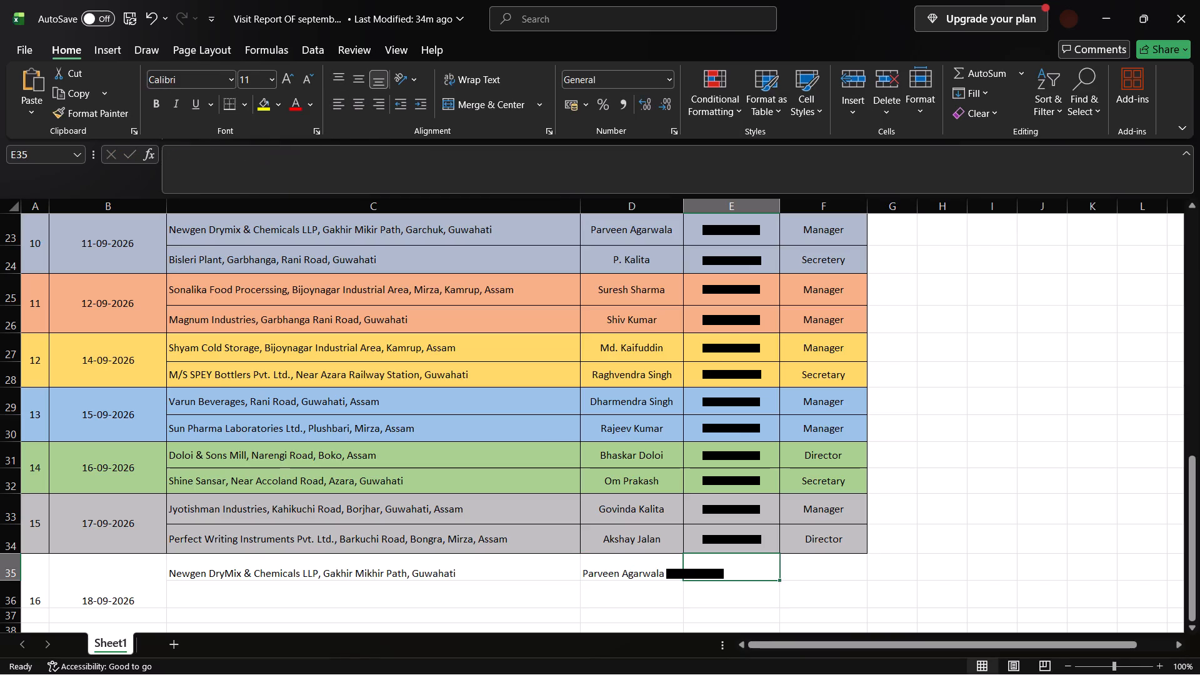
pyautogui.hotkey('ctrl', 'v')
pyautogui.click(664, 581)
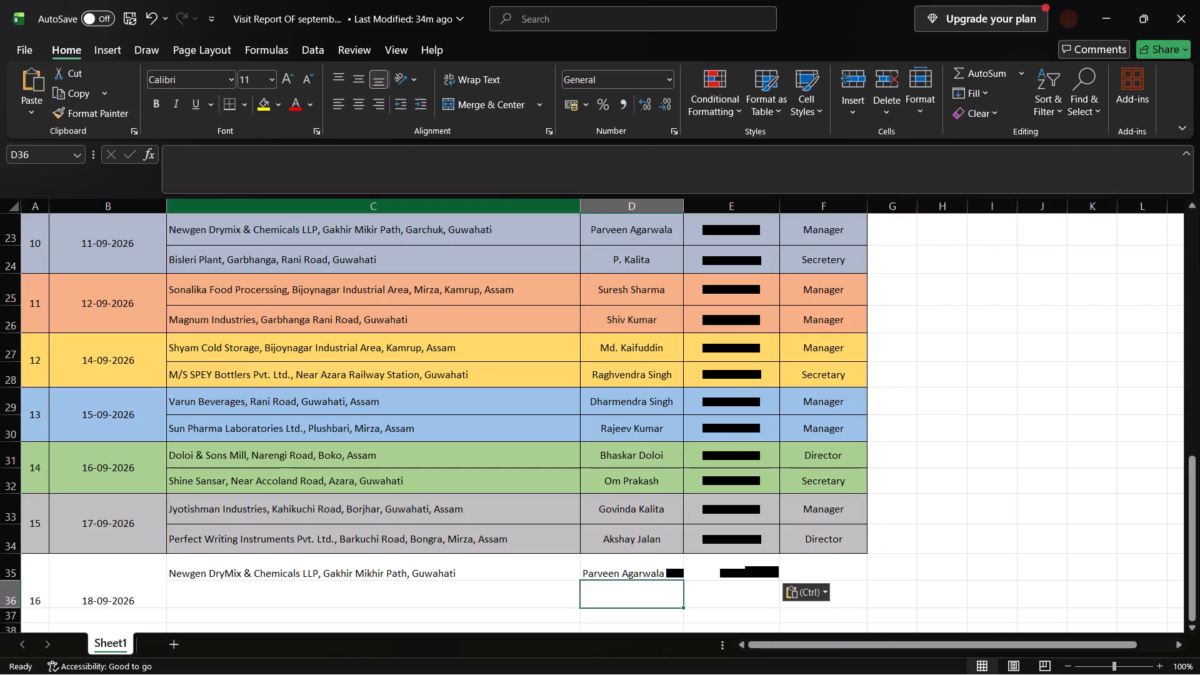
pyautogui.press('Up')
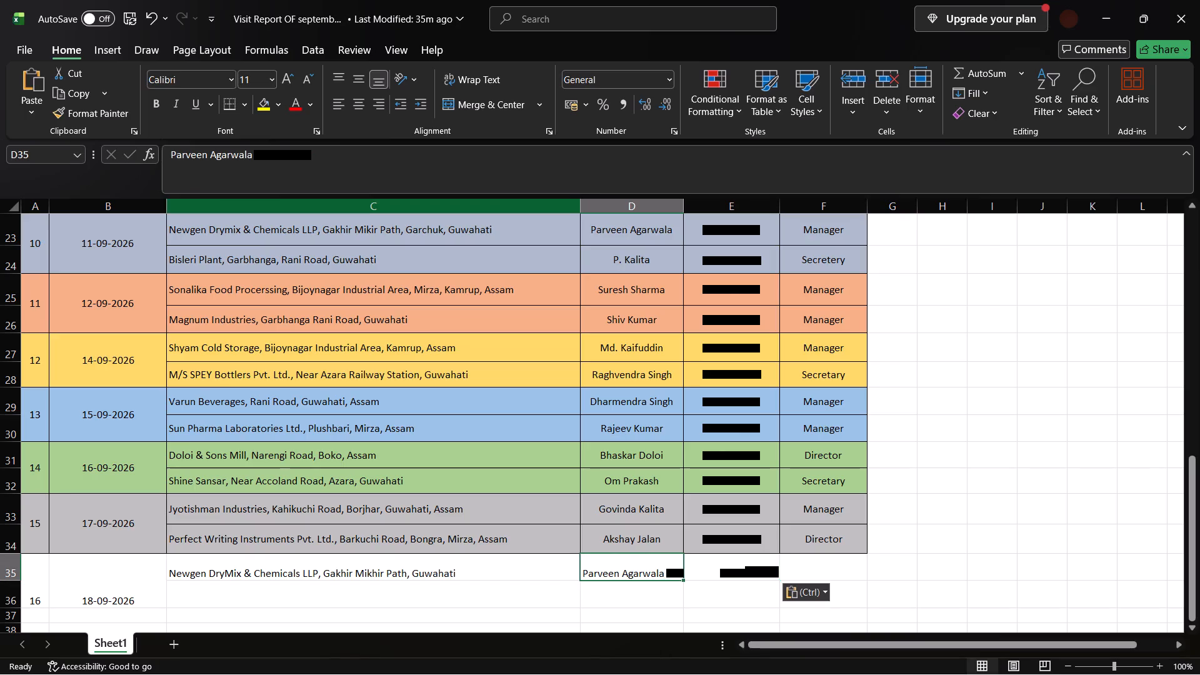
pyautogui.moveTo(352, 164); pyautogui.dragTo(258, 162)
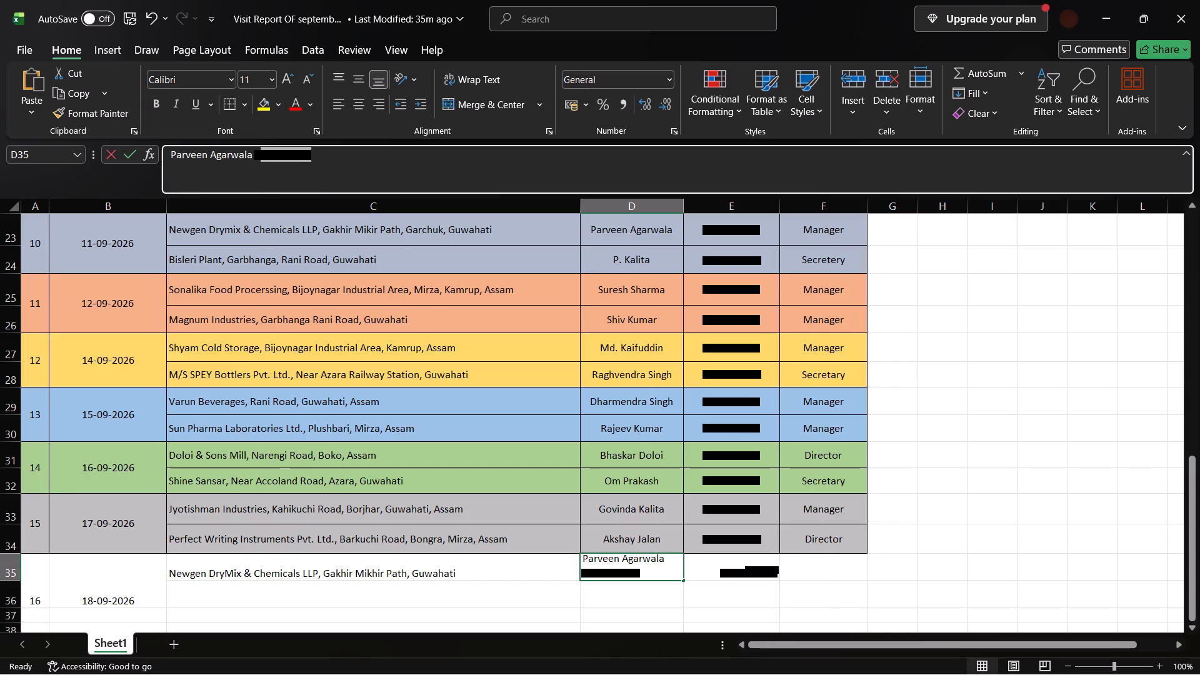
pyautogui.moveTo(258, 162); pyautogui.dragTo(256, 162)
pyautogui.press('BackSpace')
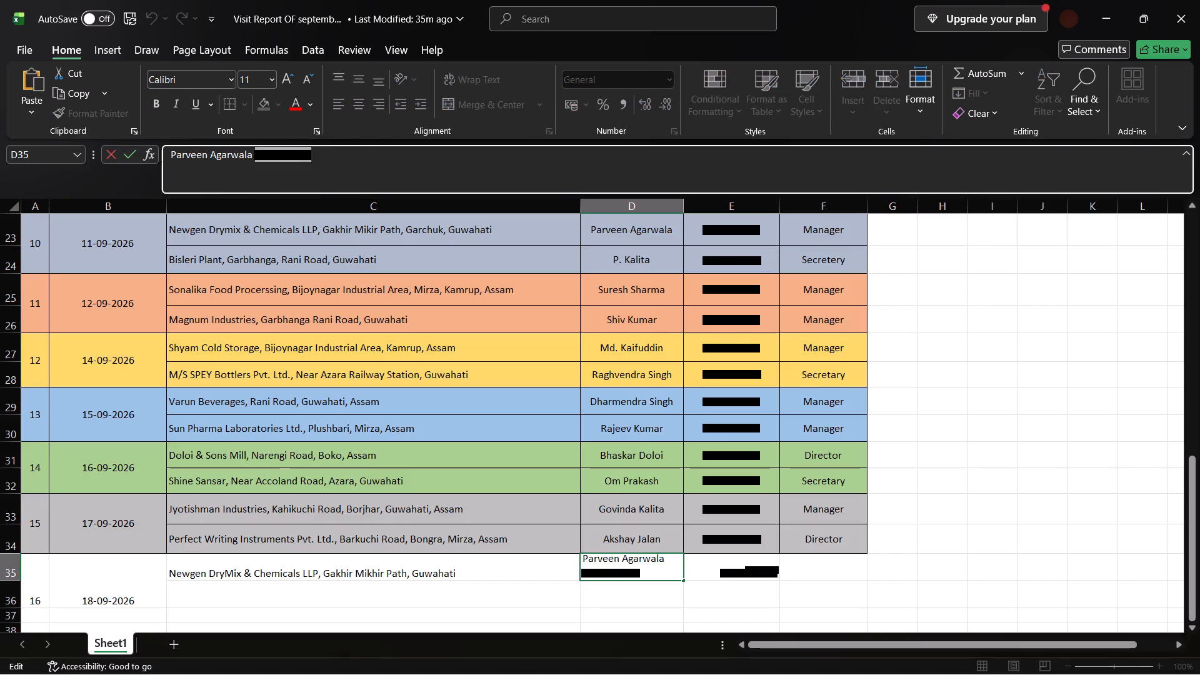
# Enter the designation Manager in F35 for the first visit of 18-09-2026.
pyautogui.click(822, 559)
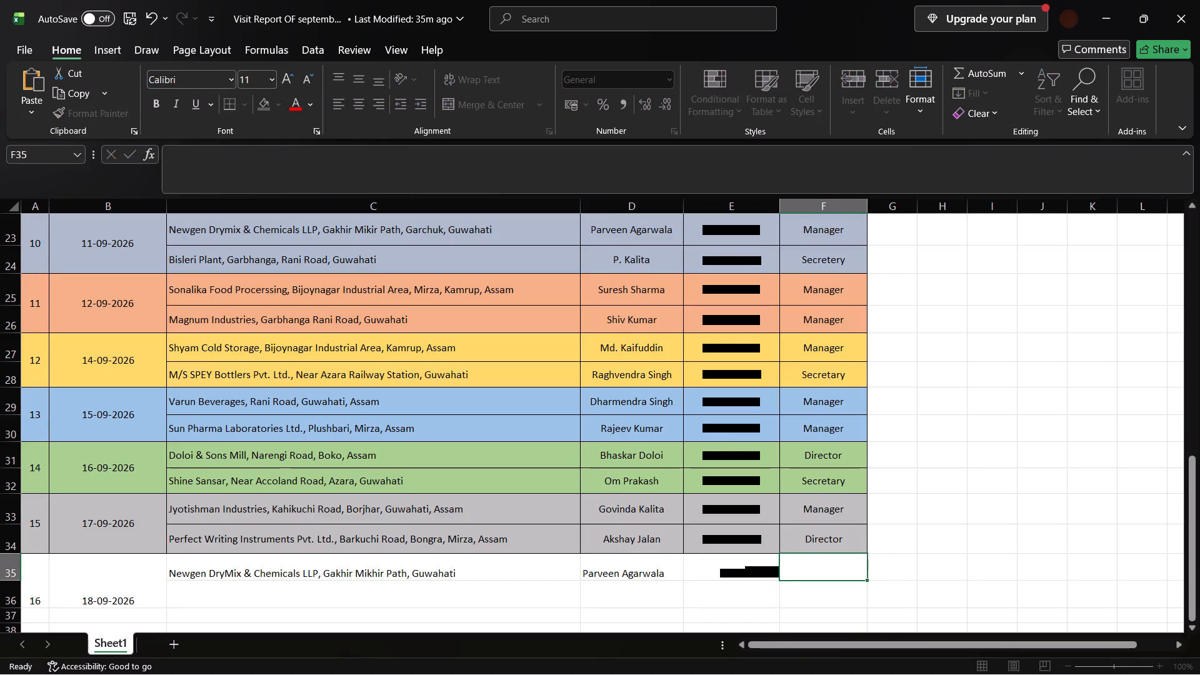
pyautogui.write('Manager')
pyautogui.press('Down')
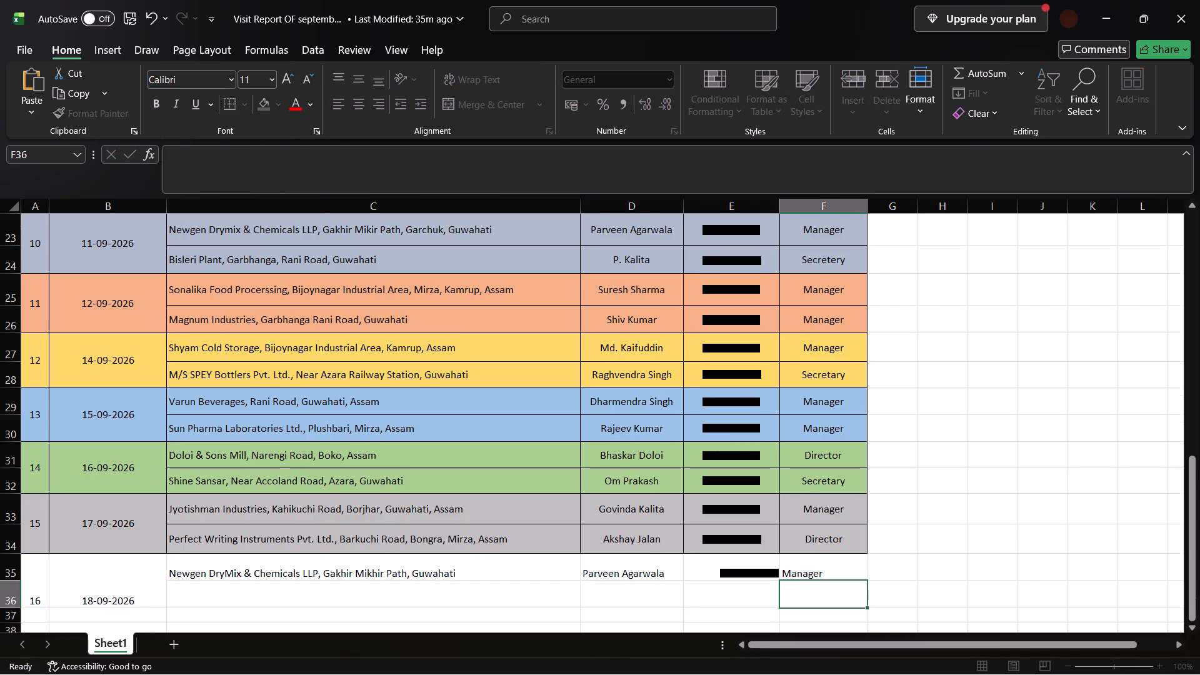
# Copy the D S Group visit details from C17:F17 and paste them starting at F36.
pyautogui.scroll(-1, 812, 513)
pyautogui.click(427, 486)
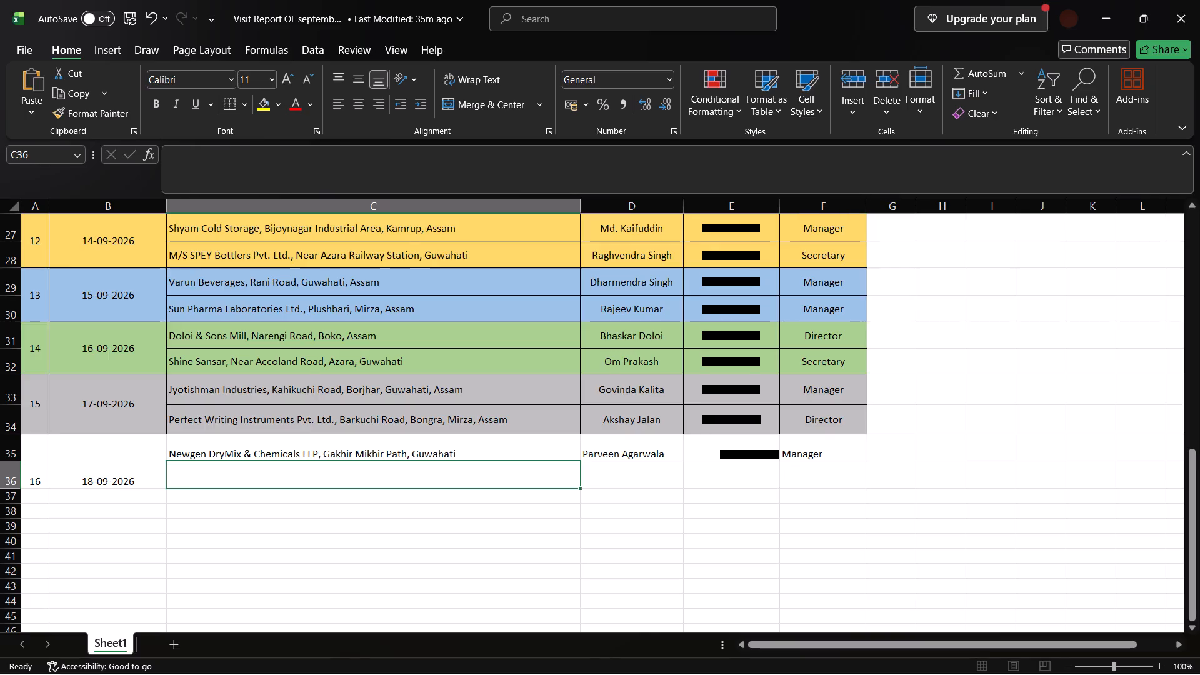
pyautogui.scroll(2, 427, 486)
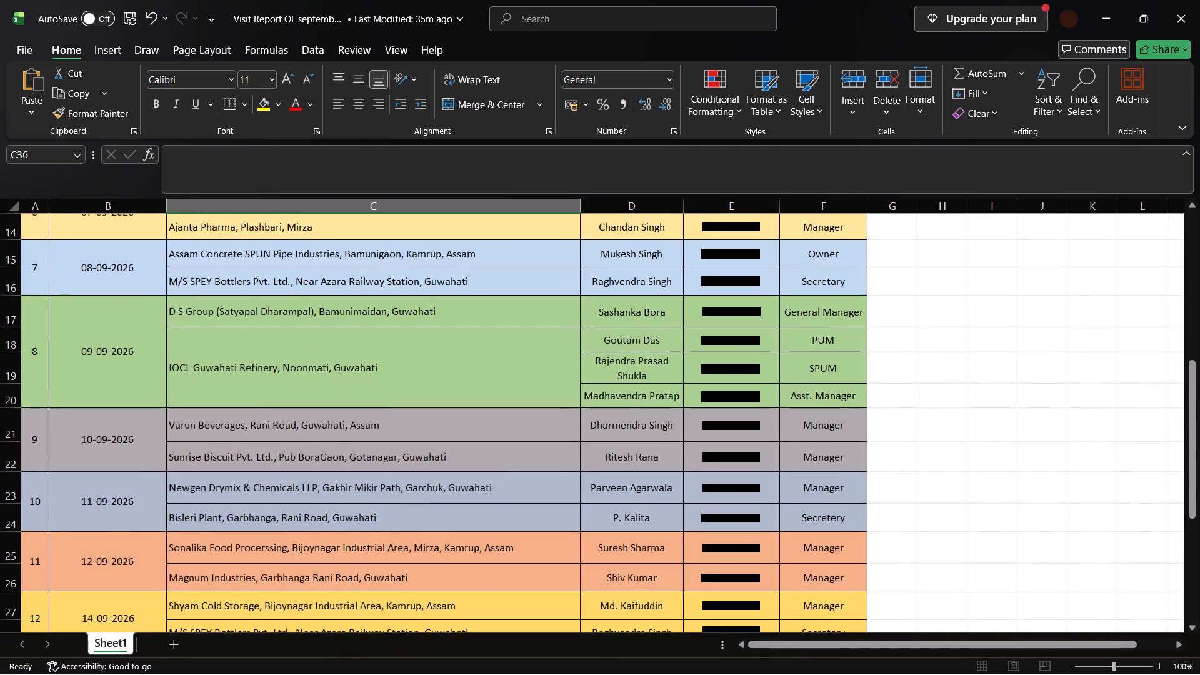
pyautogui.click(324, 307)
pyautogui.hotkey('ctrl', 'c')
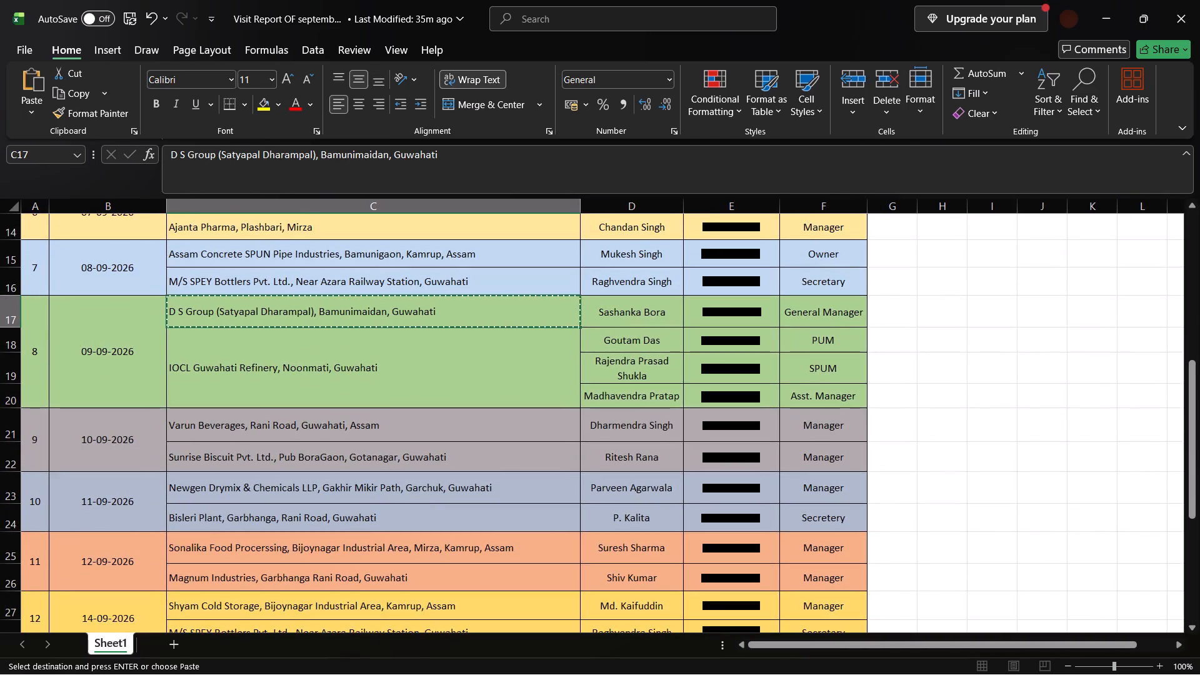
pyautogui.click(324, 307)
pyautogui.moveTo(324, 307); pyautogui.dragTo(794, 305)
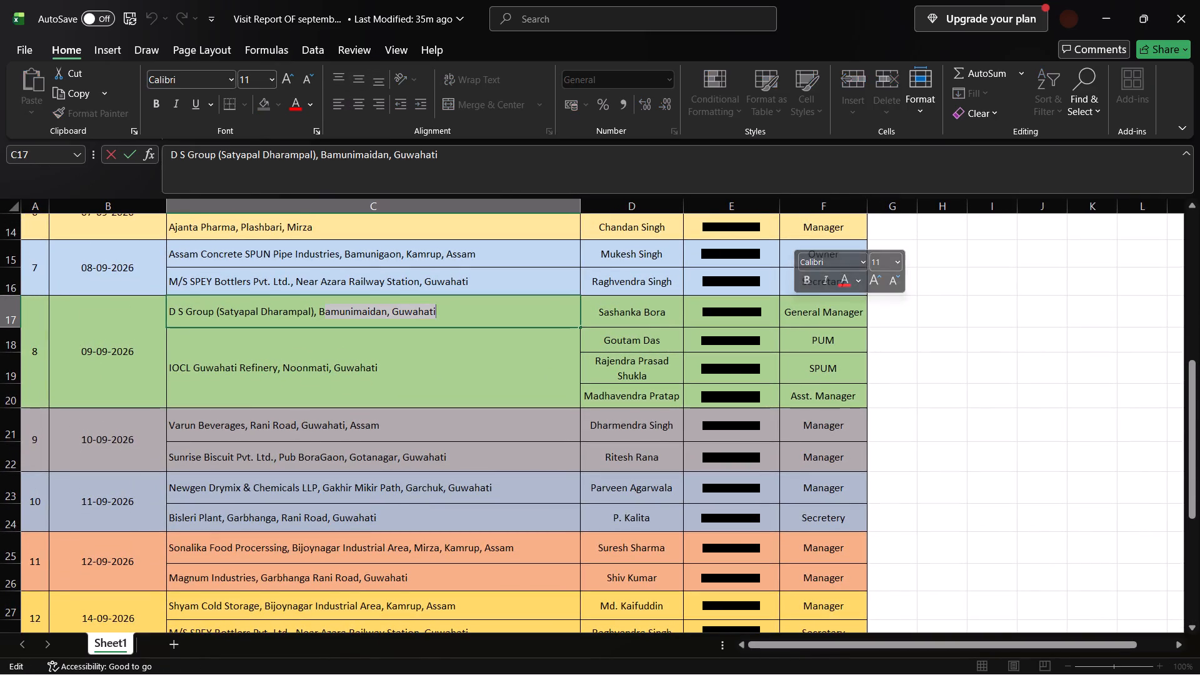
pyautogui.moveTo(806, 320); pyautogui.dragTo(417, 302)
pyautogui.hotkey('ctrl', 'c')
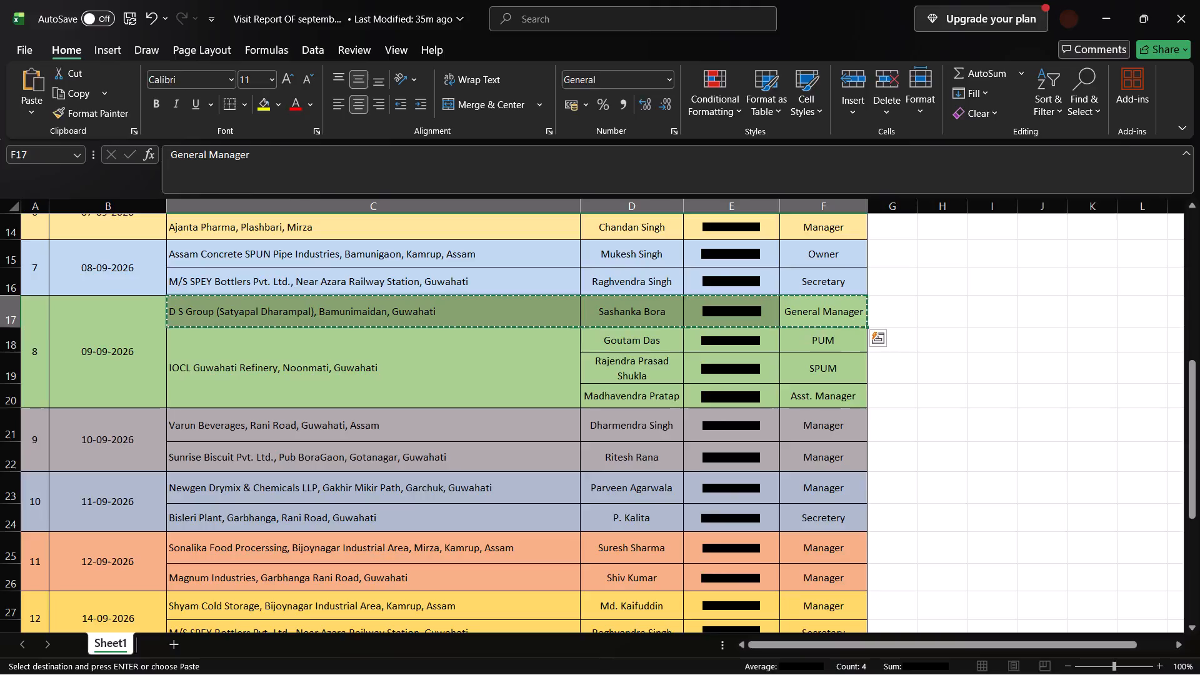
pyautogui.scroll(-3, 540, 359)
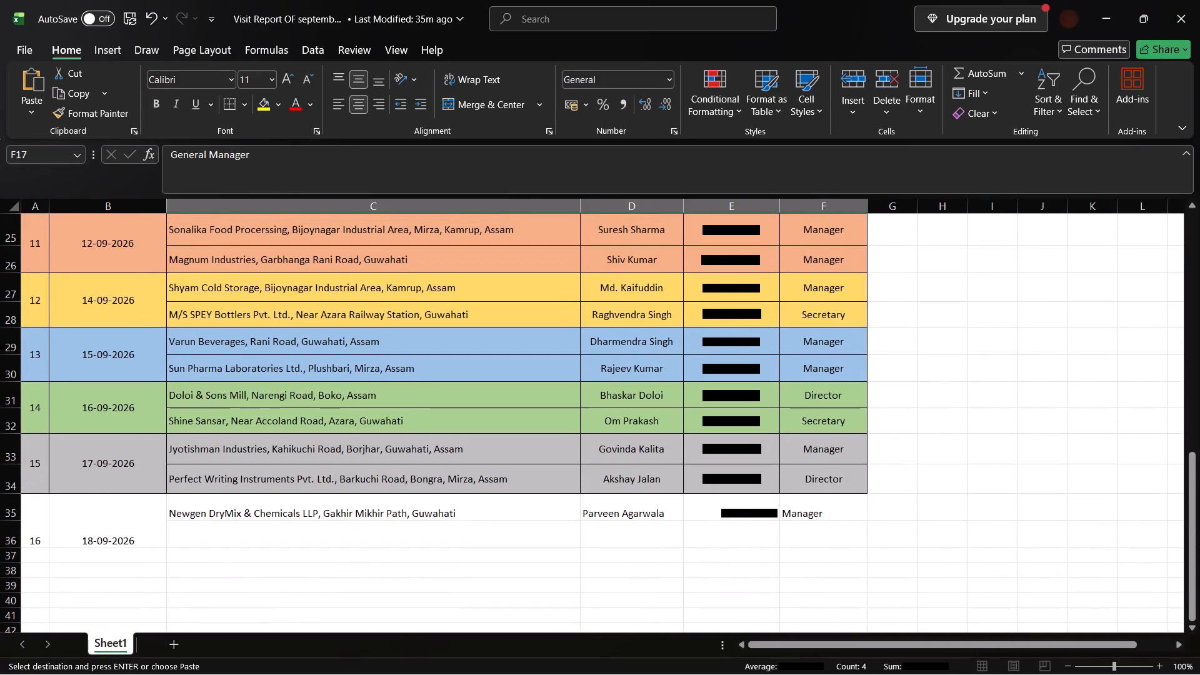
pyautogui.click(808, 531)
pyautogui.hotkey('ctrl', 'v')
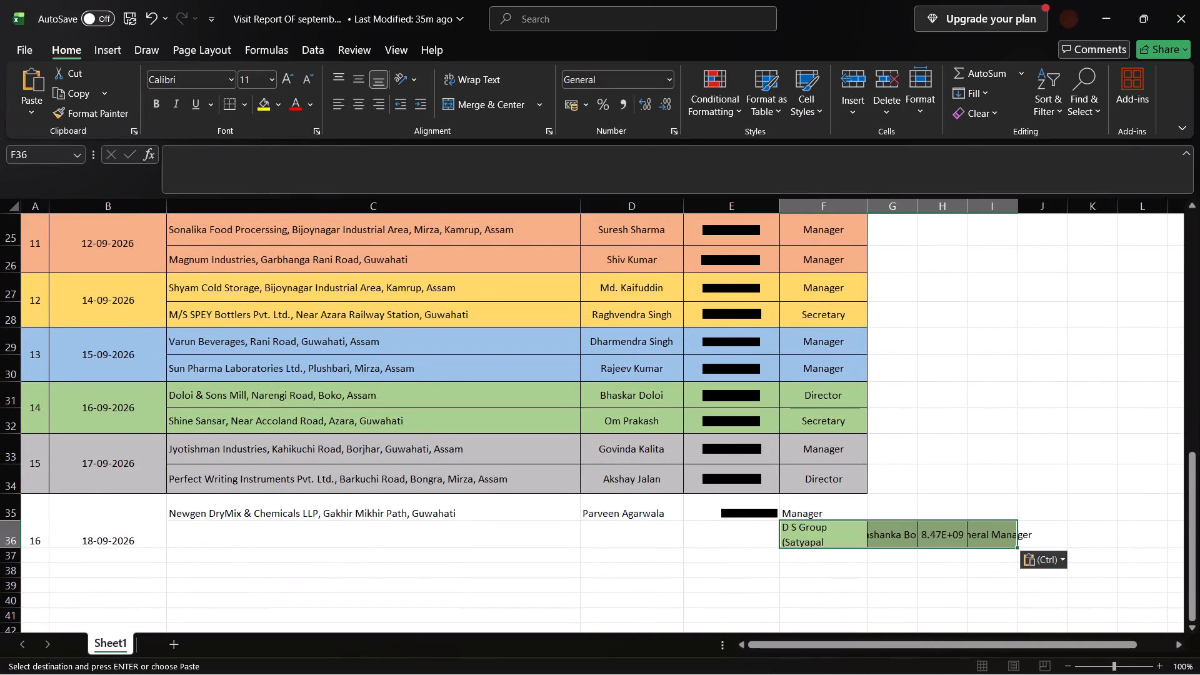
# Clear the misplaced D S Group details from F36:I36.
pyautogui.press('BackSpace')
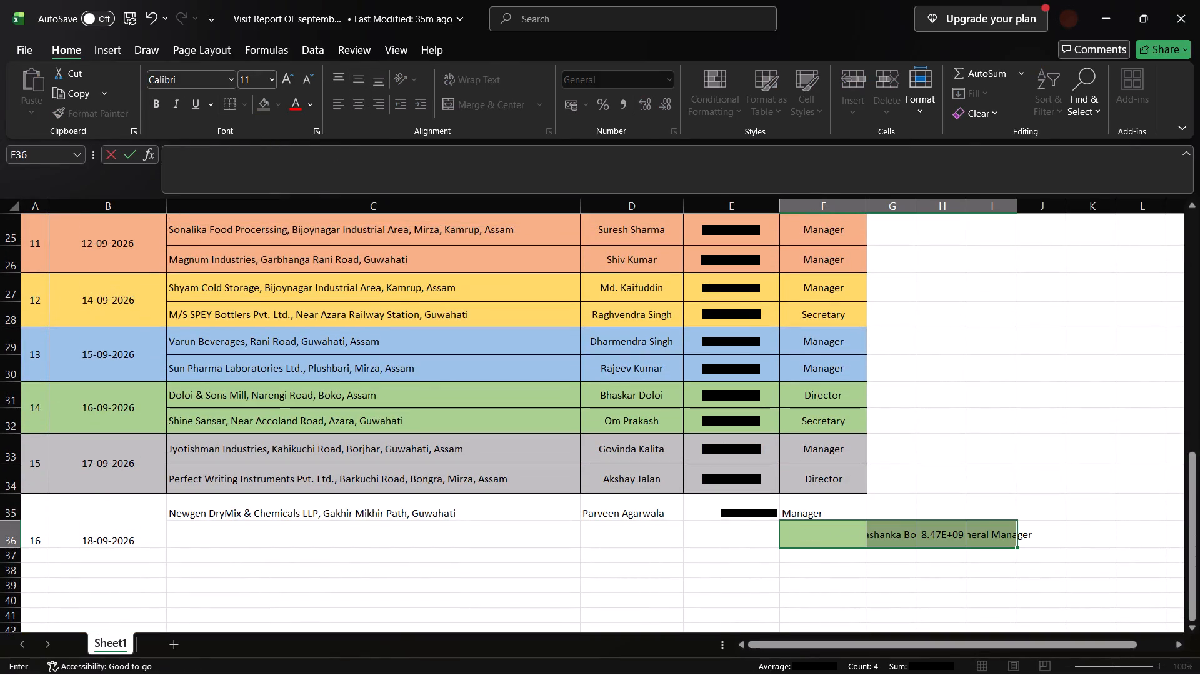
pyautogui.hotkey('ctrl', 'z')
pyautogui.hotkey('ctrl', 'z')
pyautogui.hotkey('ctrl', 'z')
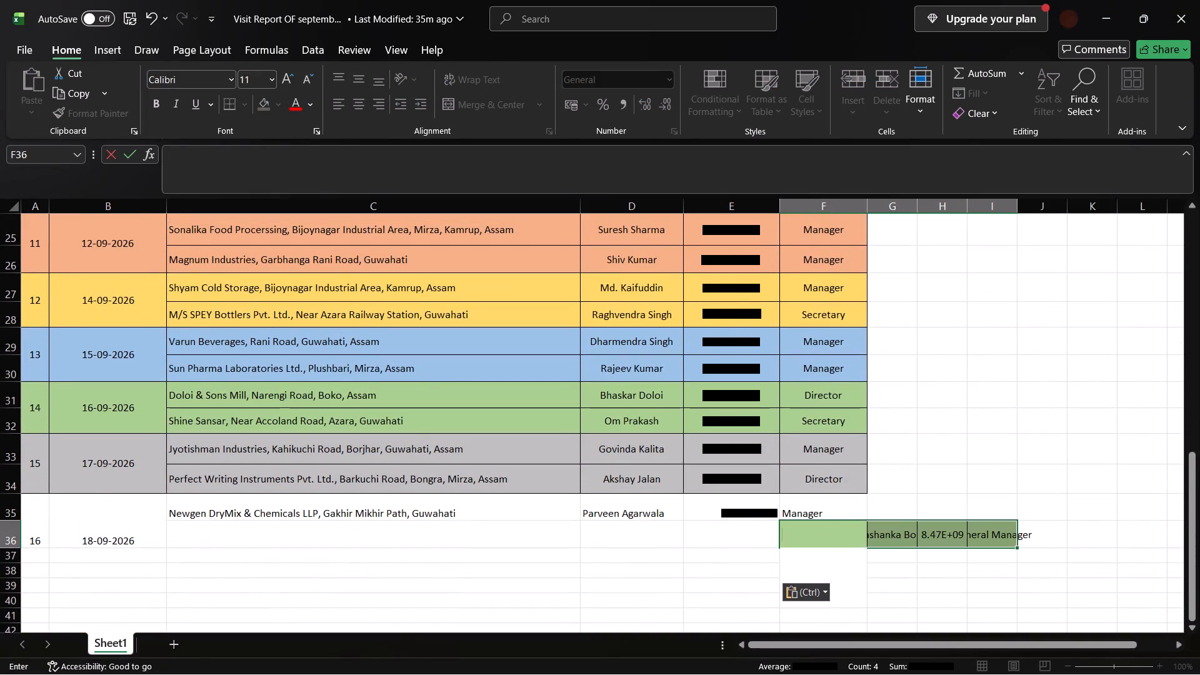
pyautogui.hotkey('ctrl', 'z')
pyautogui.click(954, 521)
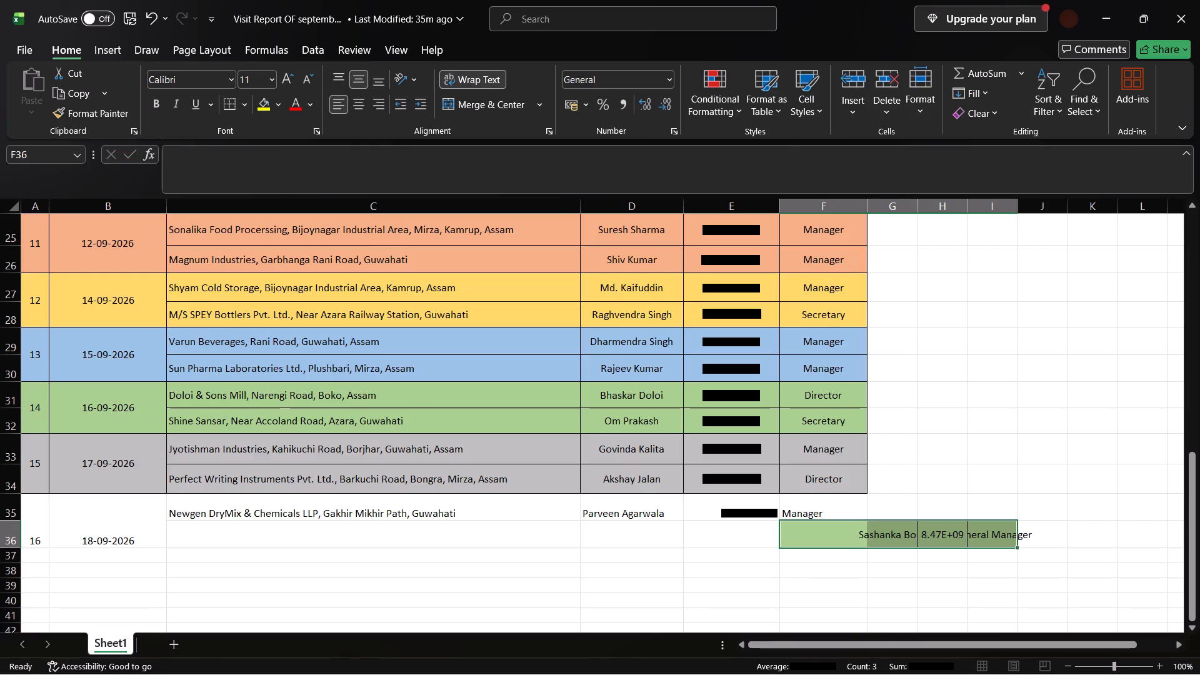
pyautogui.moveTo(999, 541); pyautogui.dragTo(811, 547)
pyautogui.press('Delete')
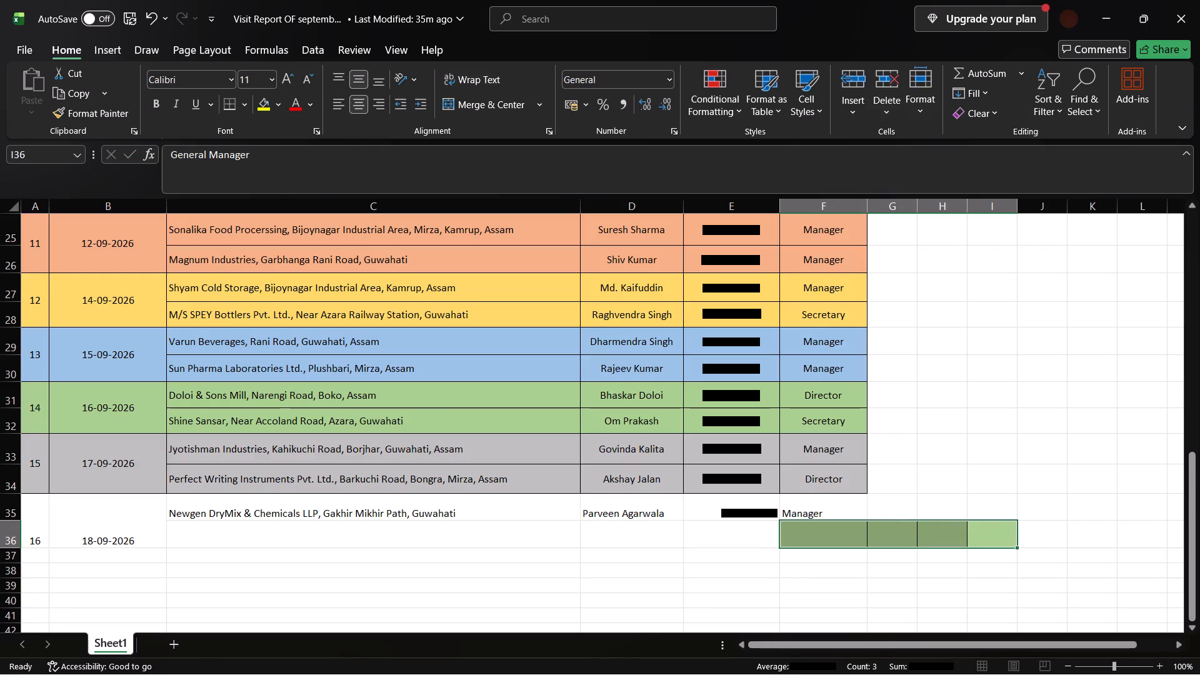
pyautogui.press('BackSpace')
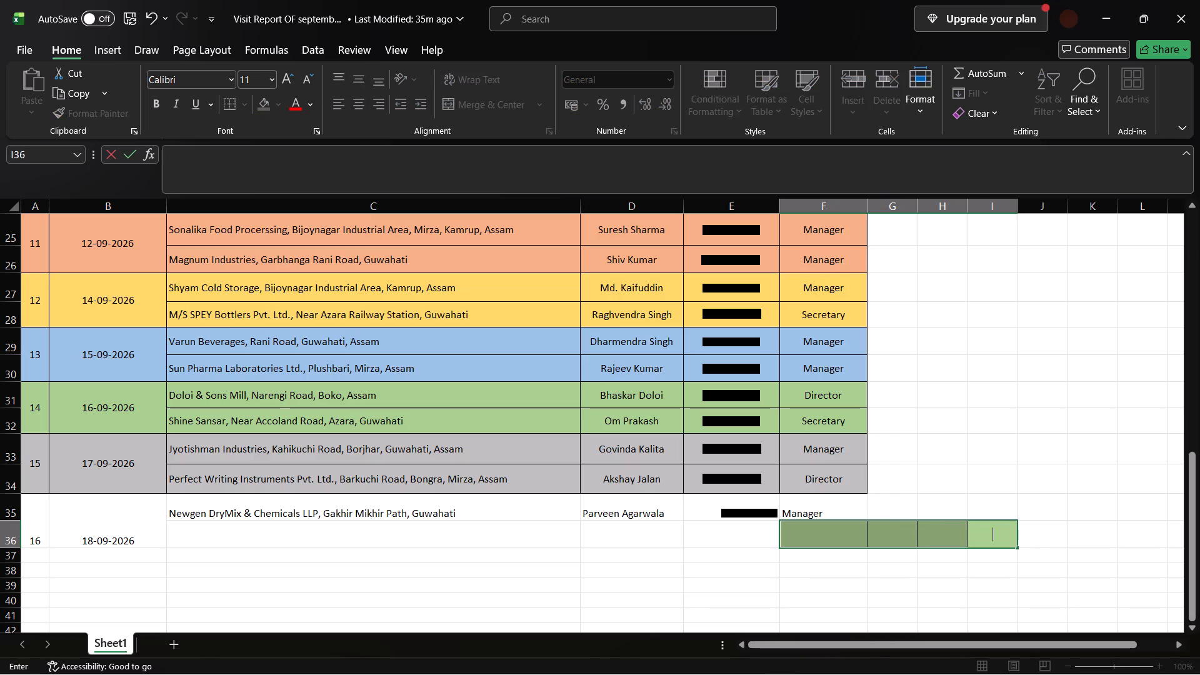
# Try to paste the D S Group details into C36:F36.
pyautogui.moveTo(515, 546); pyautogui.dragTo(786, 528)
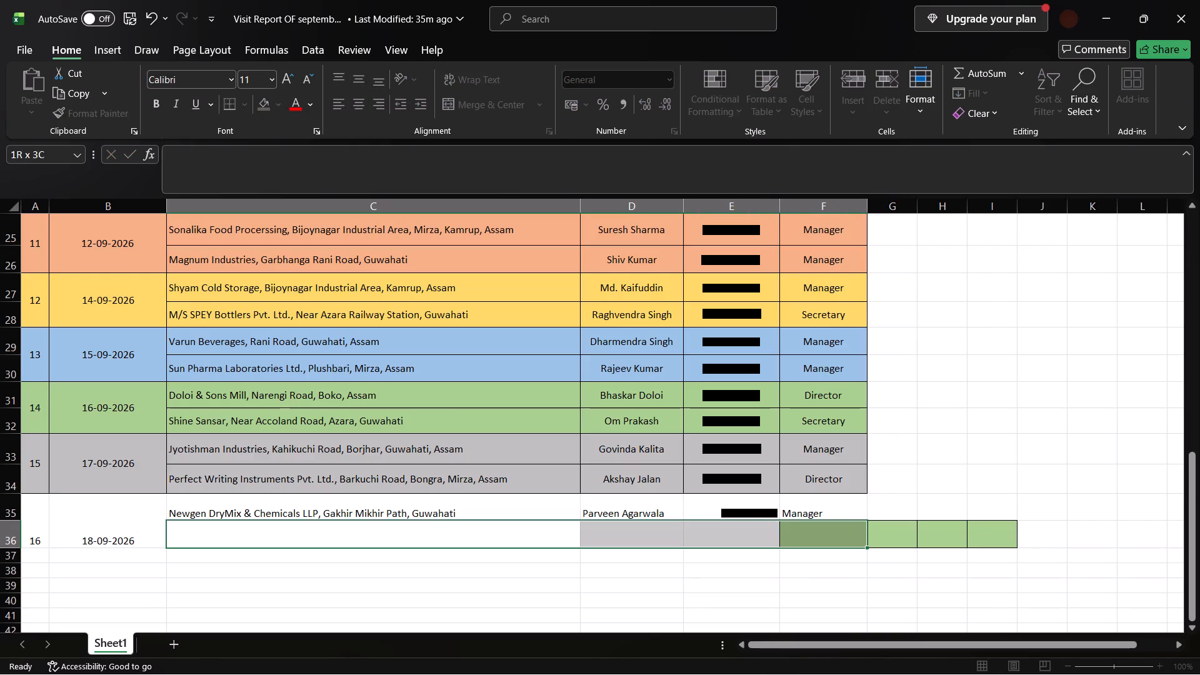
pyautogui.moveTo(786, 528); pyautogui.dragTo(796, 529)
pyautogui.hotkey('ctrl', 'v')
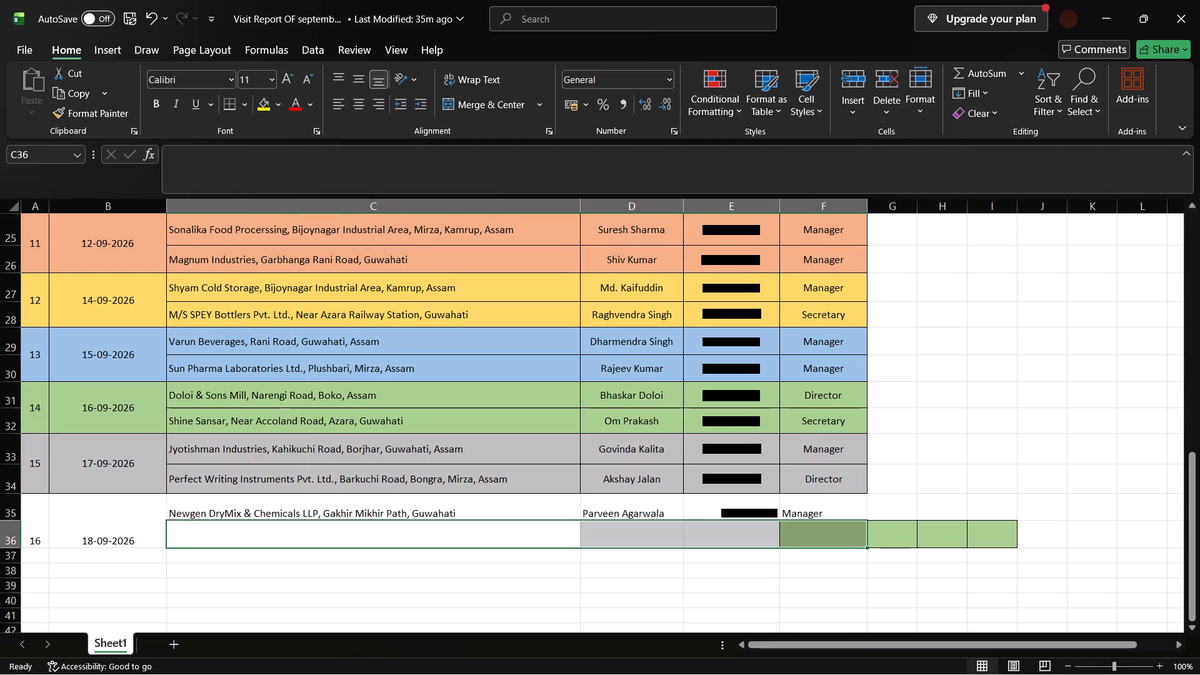
# Copy the D S Group visit details from C17:F17 into C36:F36 as the second visit of entry 16.
pyautogui.scroll(2, 869, 556)
pyautogui.scroll(1, 284, 349)
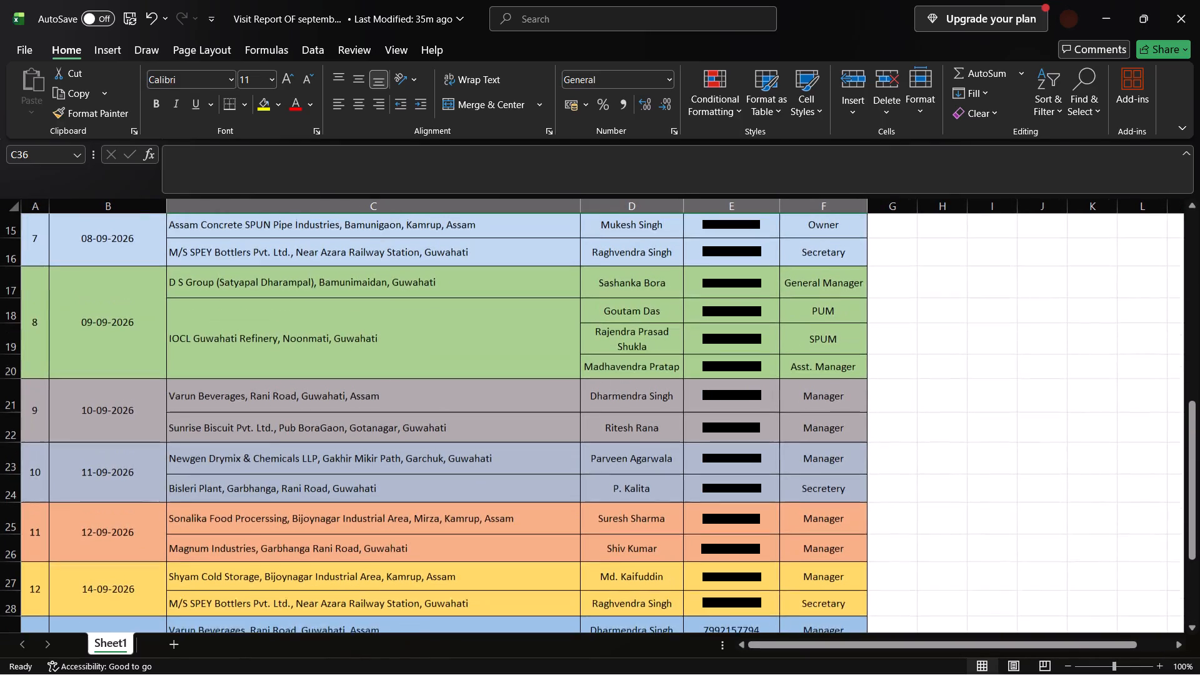
pyautogui.moveTo(206, 291); pyautogui.dragTo(794, 284)
pyautogui.hotkey('ctrl', 'c')
pyautogui.scroll(-2, 794, 284)
pyautogui.scroll(-1, 586, 459)
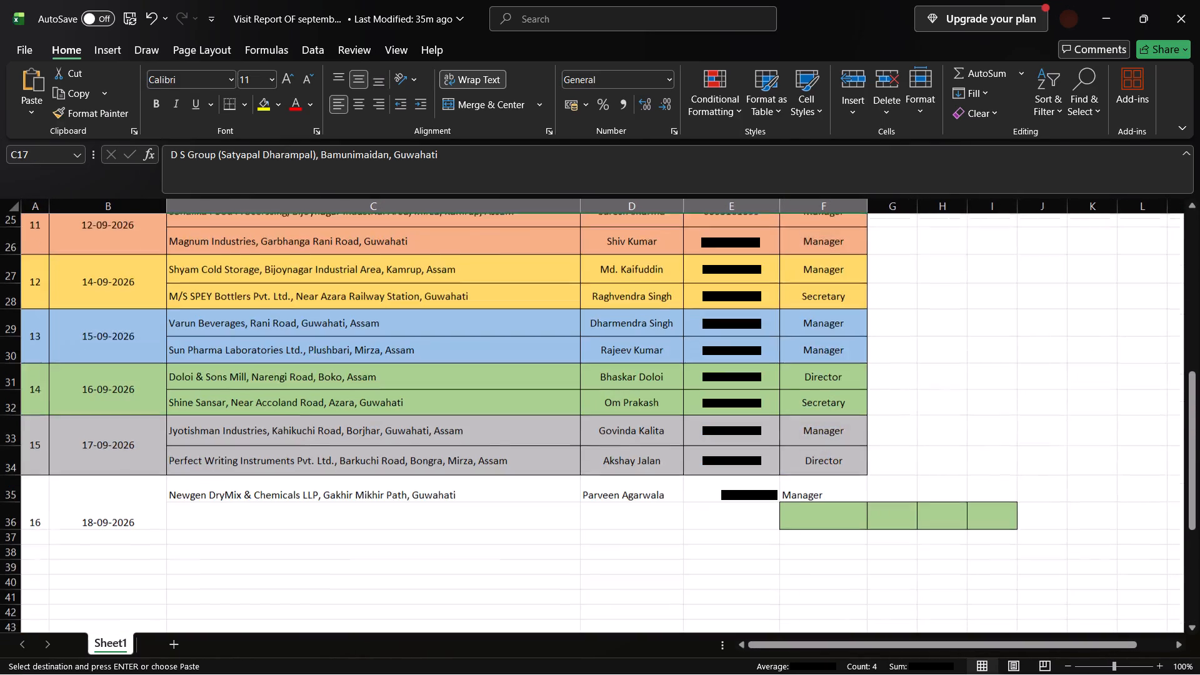
pyautogui.scroll(-1, 586, 459)
pyautogui.click(357, 507)
pyautogui.hotkey('ctrl', 'v')
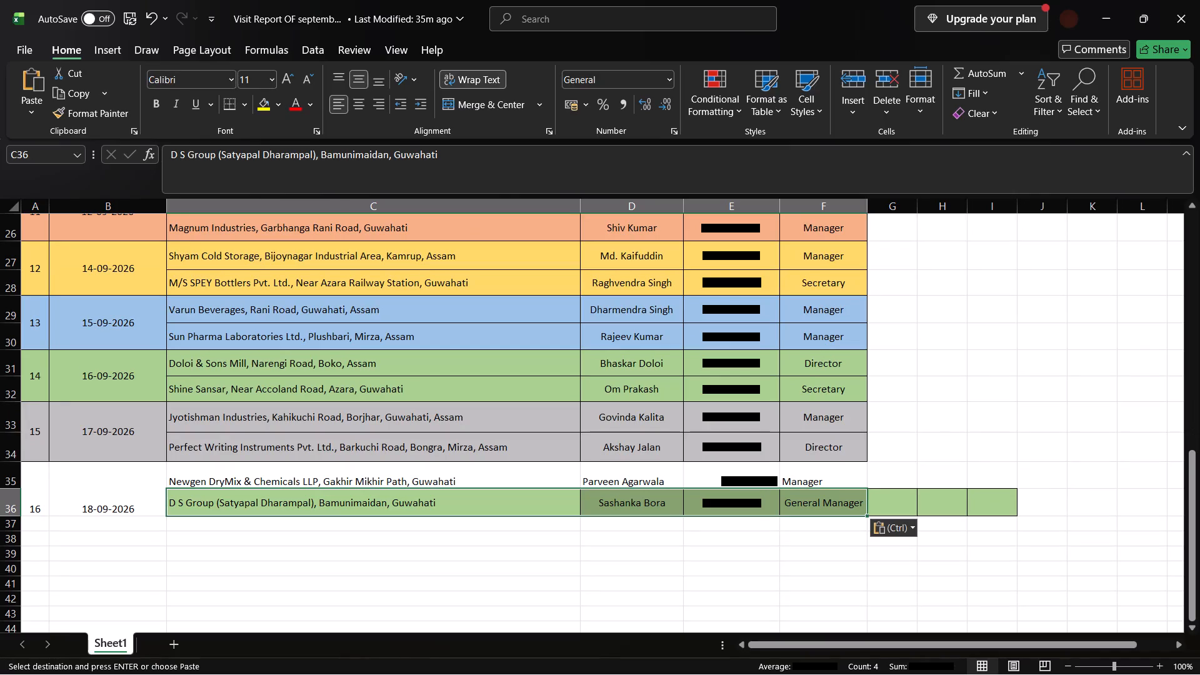
# Fill the stray green cells G36:I36 beside the table with white.
pyautogui.click(927, 512)
pyautogui.moveTo(980, 506); pyautogui.dragTo(880, 505)
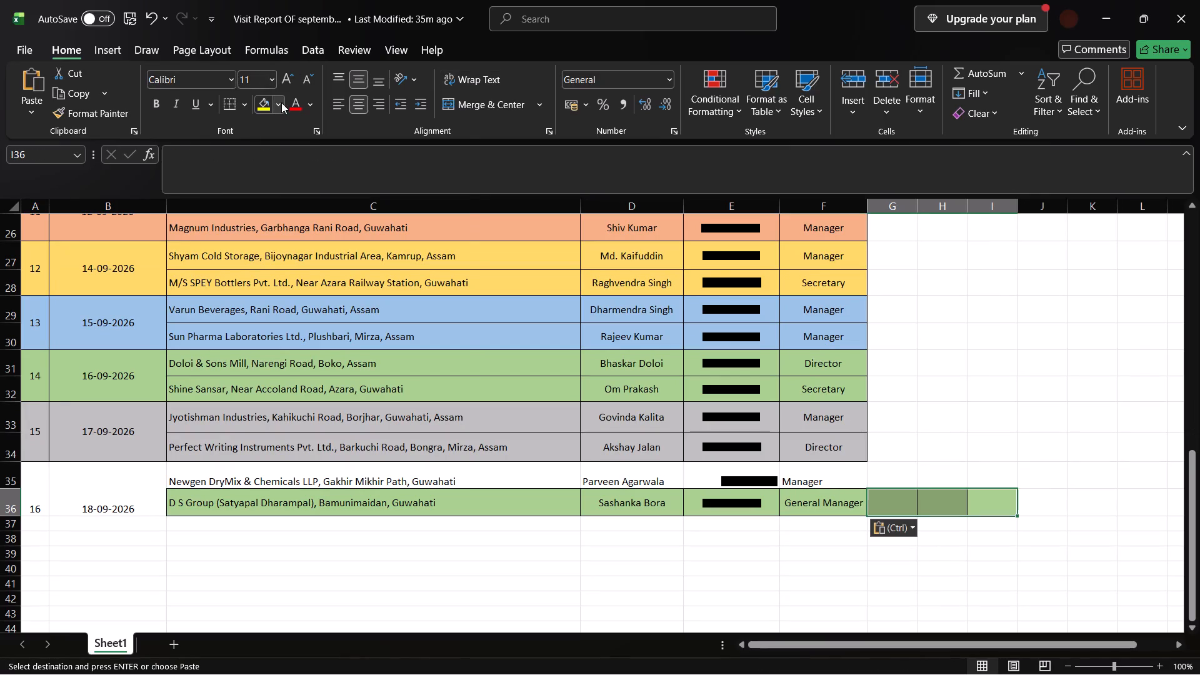
pyautogui.click(282, 105)
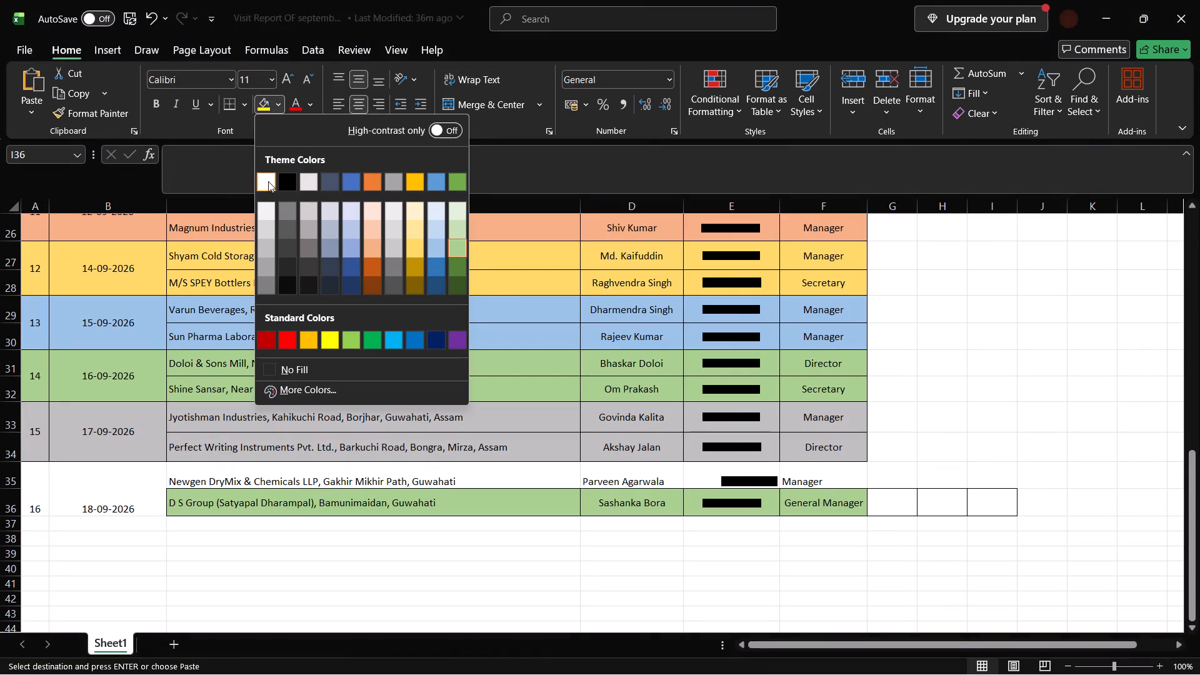
pyautogui.click(268, 181)
pyautogui.click(680, 601)
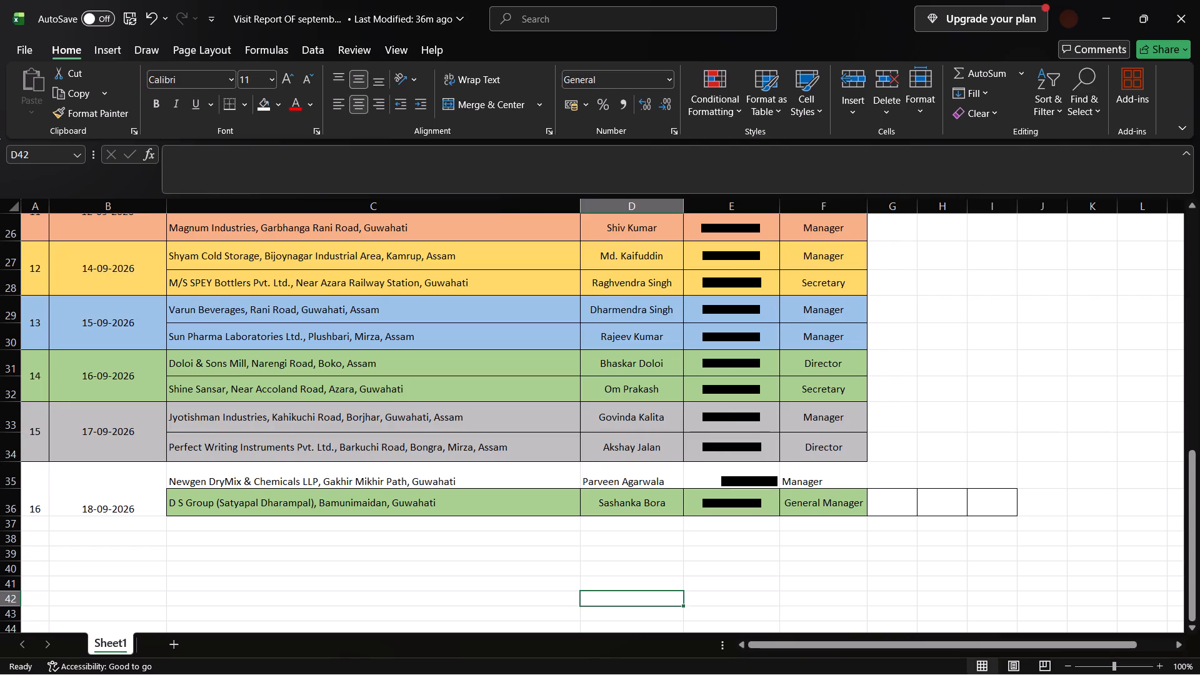
# Enter serial number 17 in A37 and merge and center A37:A38 for the next two-row entry.
pyautogui.scroll(-1, 207, 472)
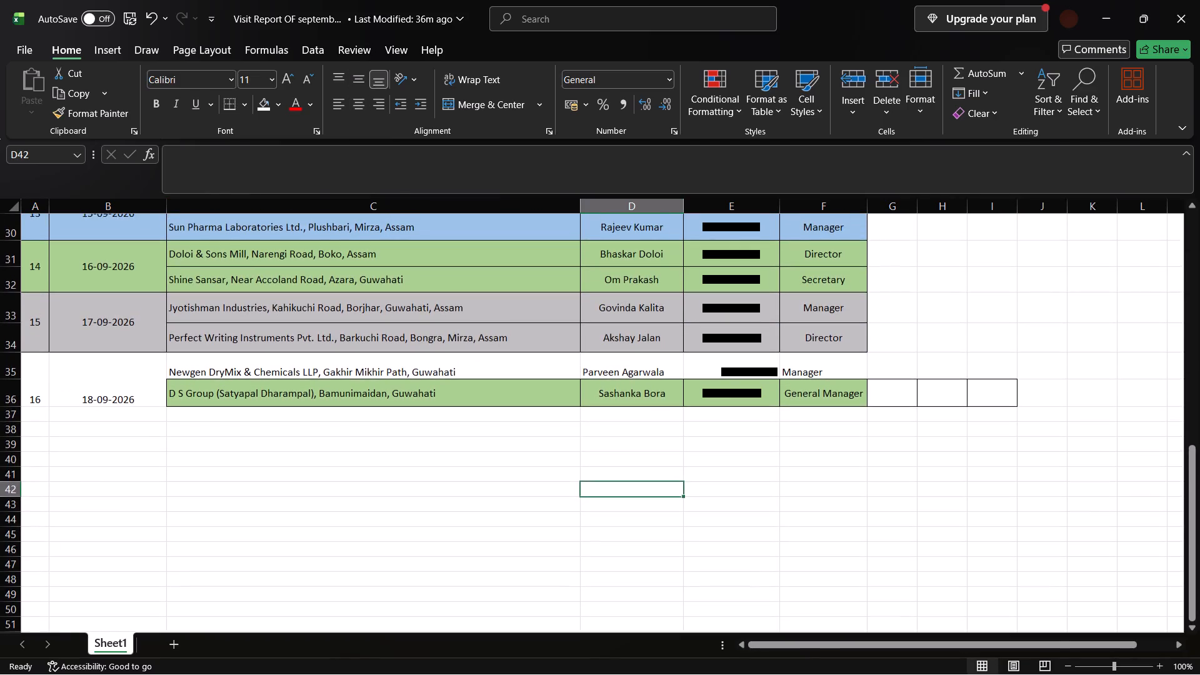
pyautogui.moveTo(29, 414); pyautogui.dragTo(31, 426)
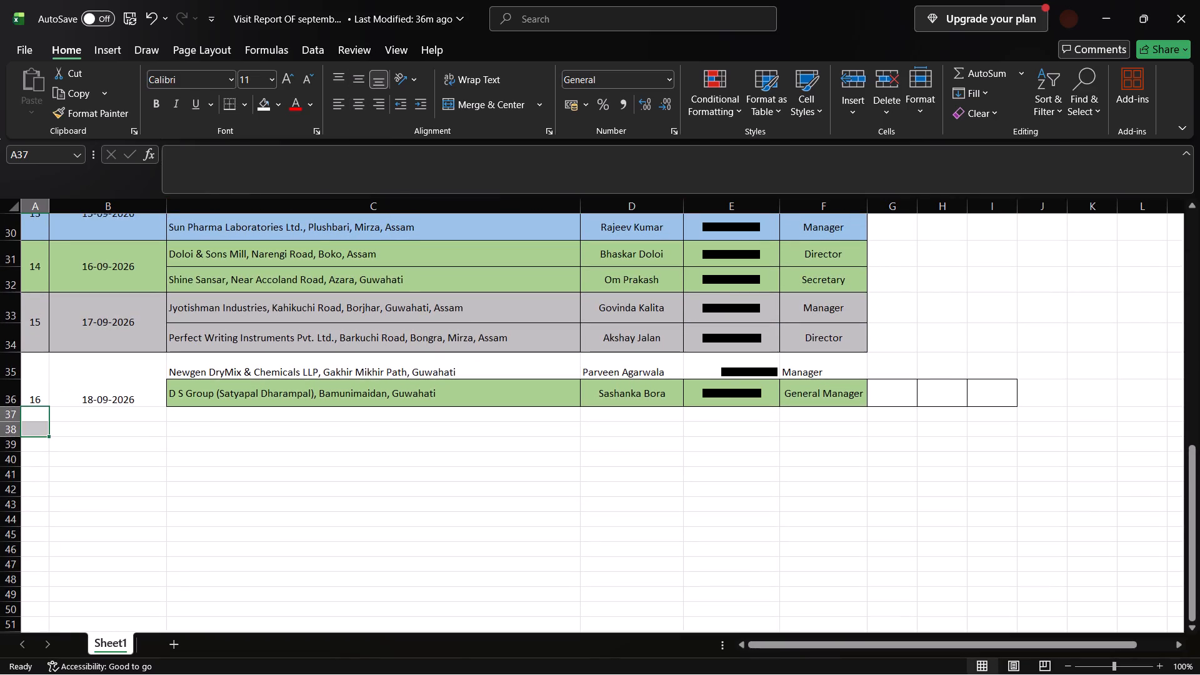
pyautogui.write('17')
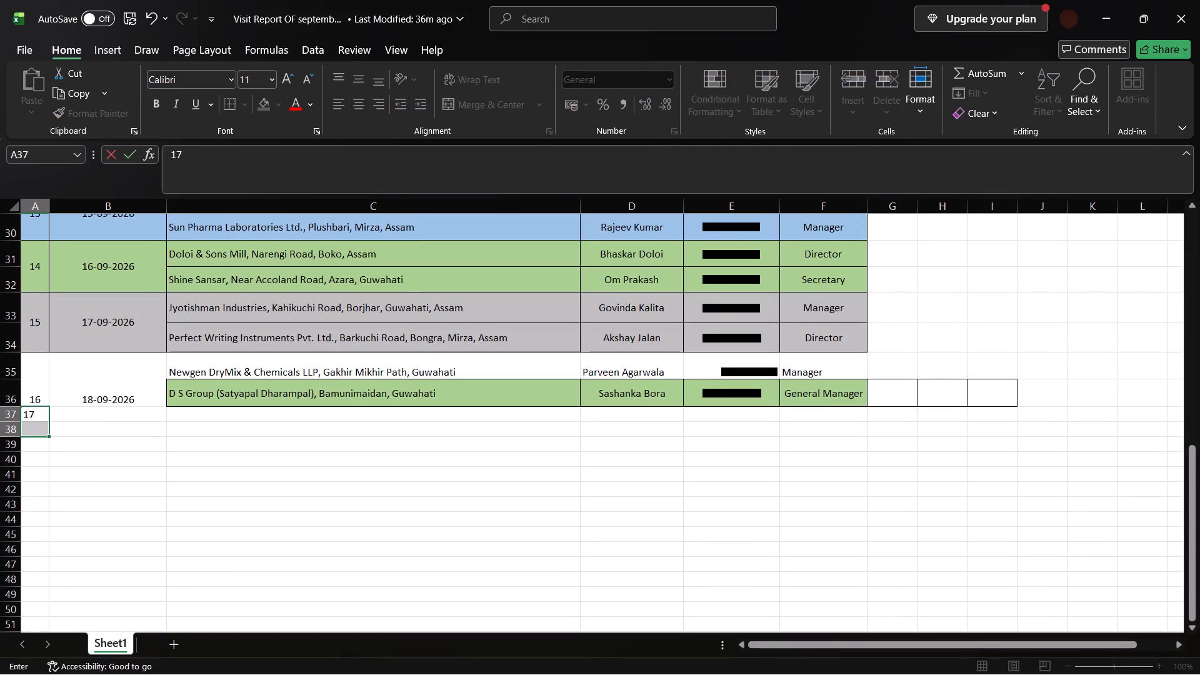
pyautogui.click(459, 104)
pyautogui.click(216, 530)
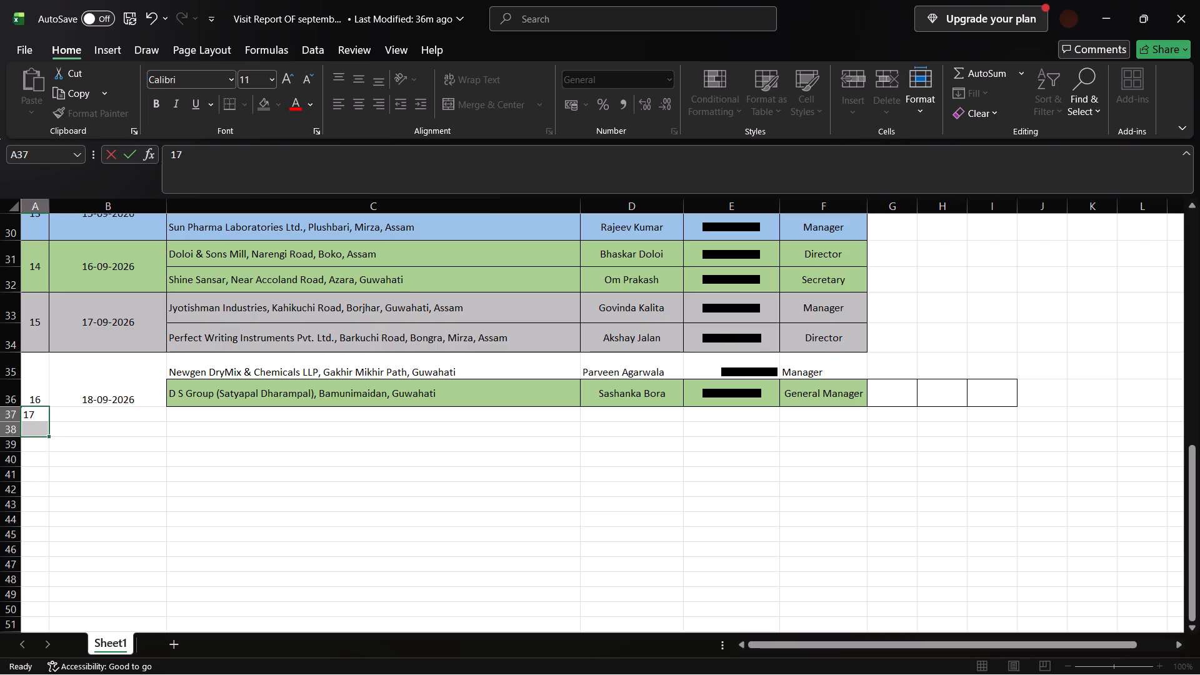
pyautogui.moveTo(36, 414); pyautogui.dragTo(36, 428)
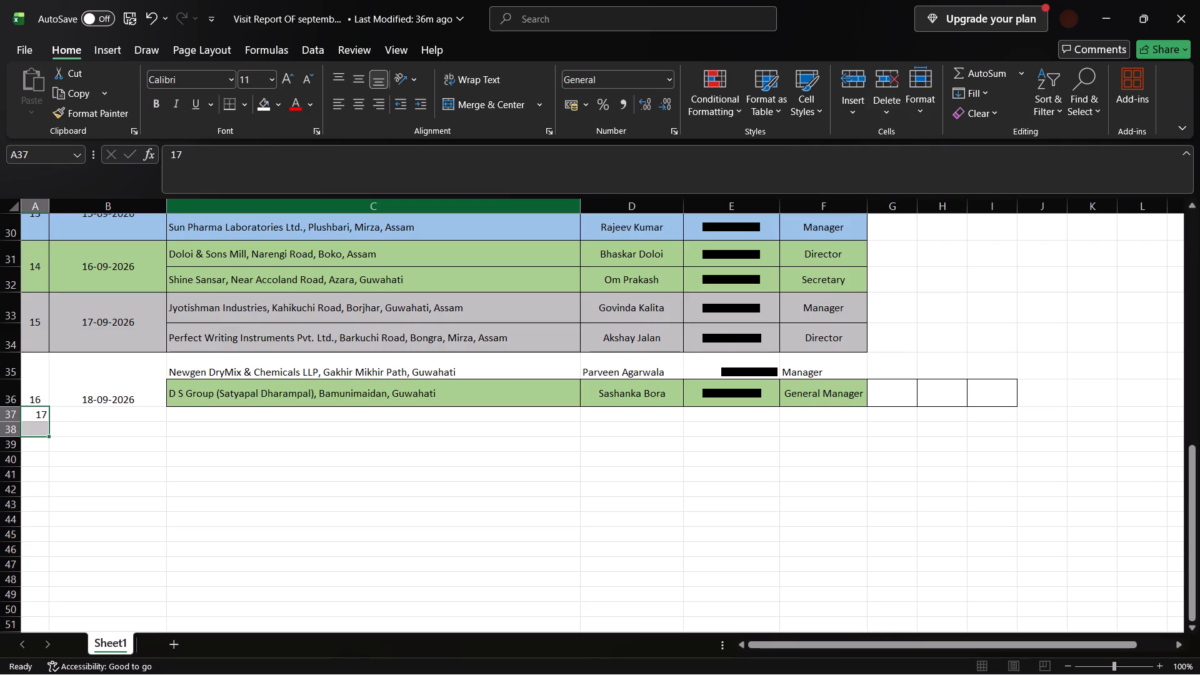
pyautogui.click(466, 107)
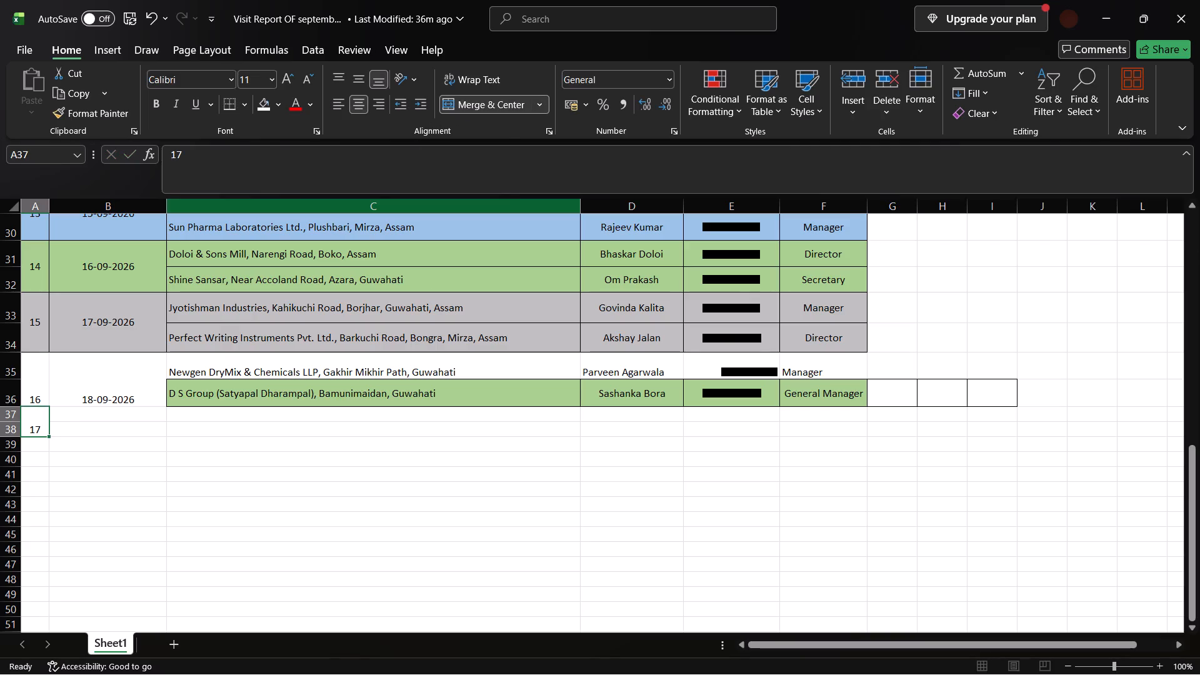
# Merge and center B37:B38 to hold the date of entry 17.
pyautogui.moveTo(83, 412); pyautogui.dragTo(77, 429)
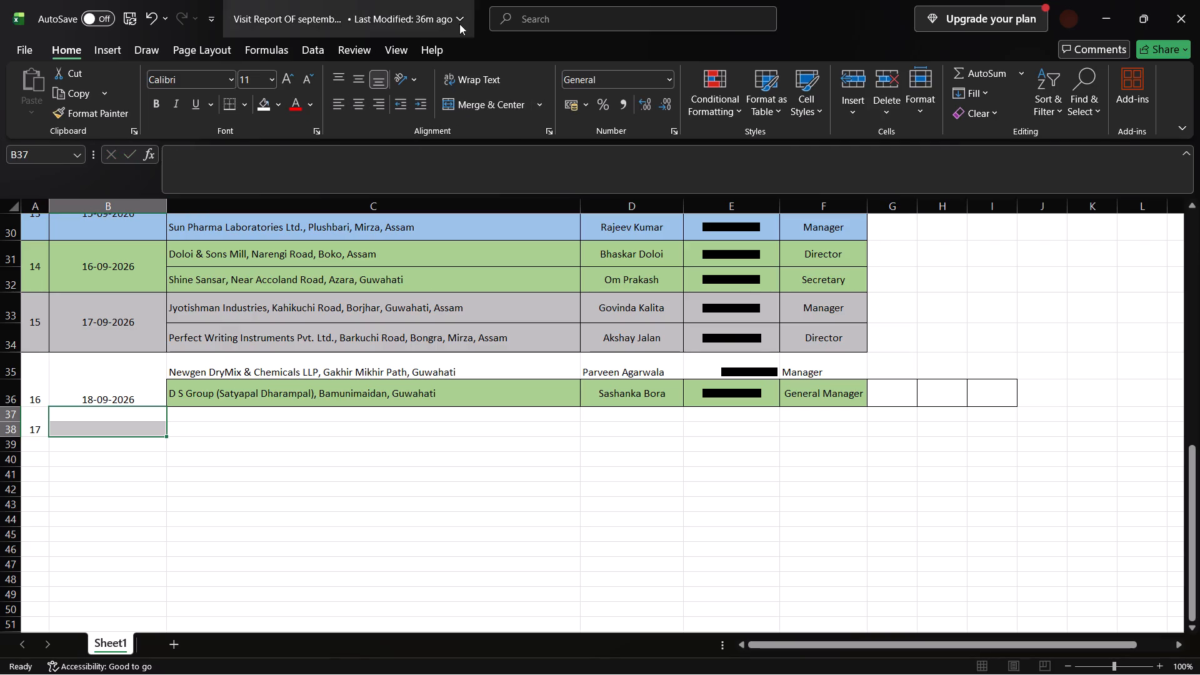
pyautogui.click(482, 102)
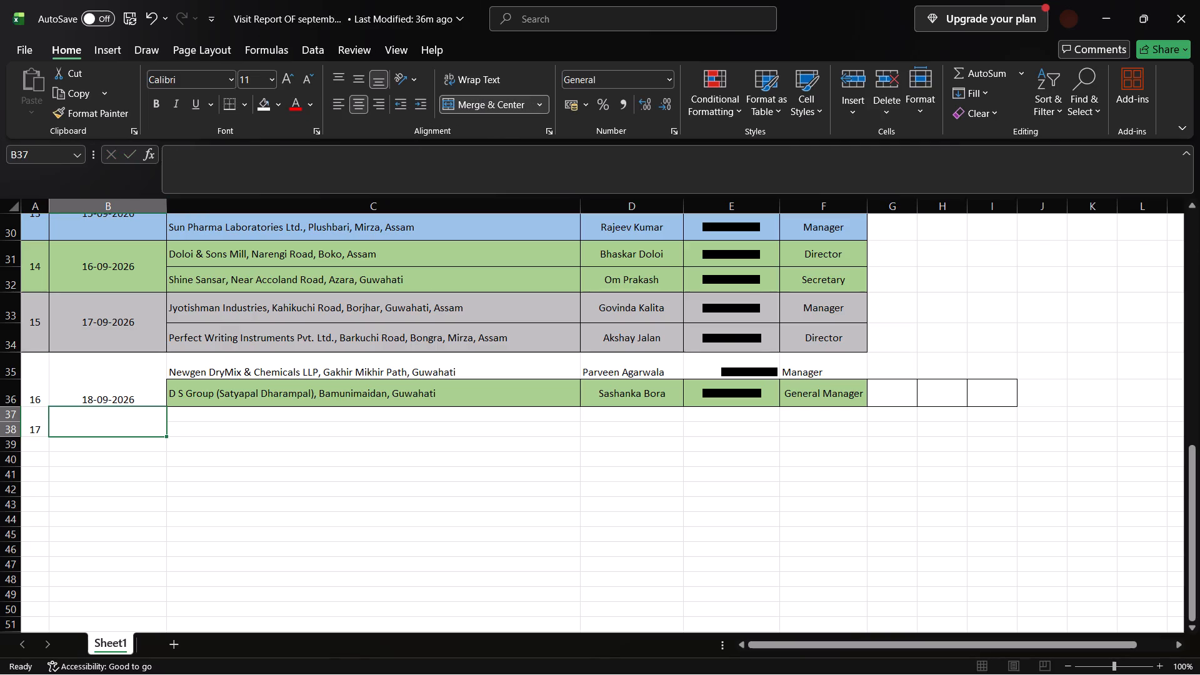
pyautogui.click(232, 414)
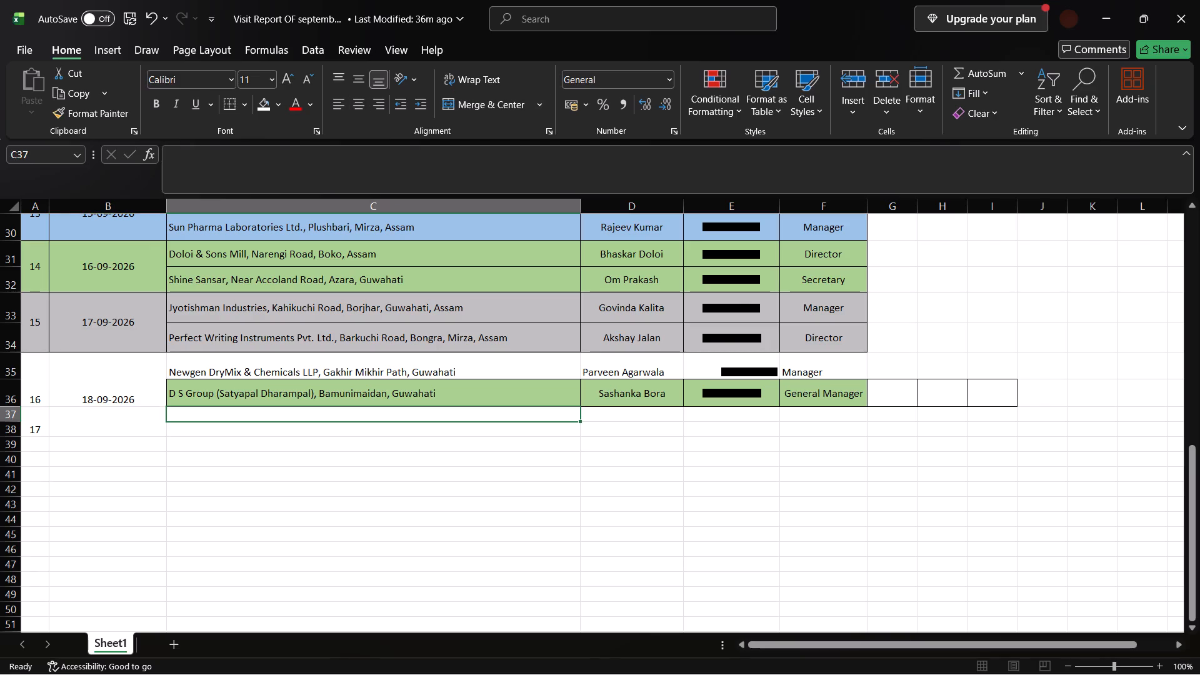
# Apply all borders to A35:F42, covering entries 16 and 17 and the blank rows below them.
pyautogui.moveTo(817, 378); pyautogui.dragTo(195, 426)
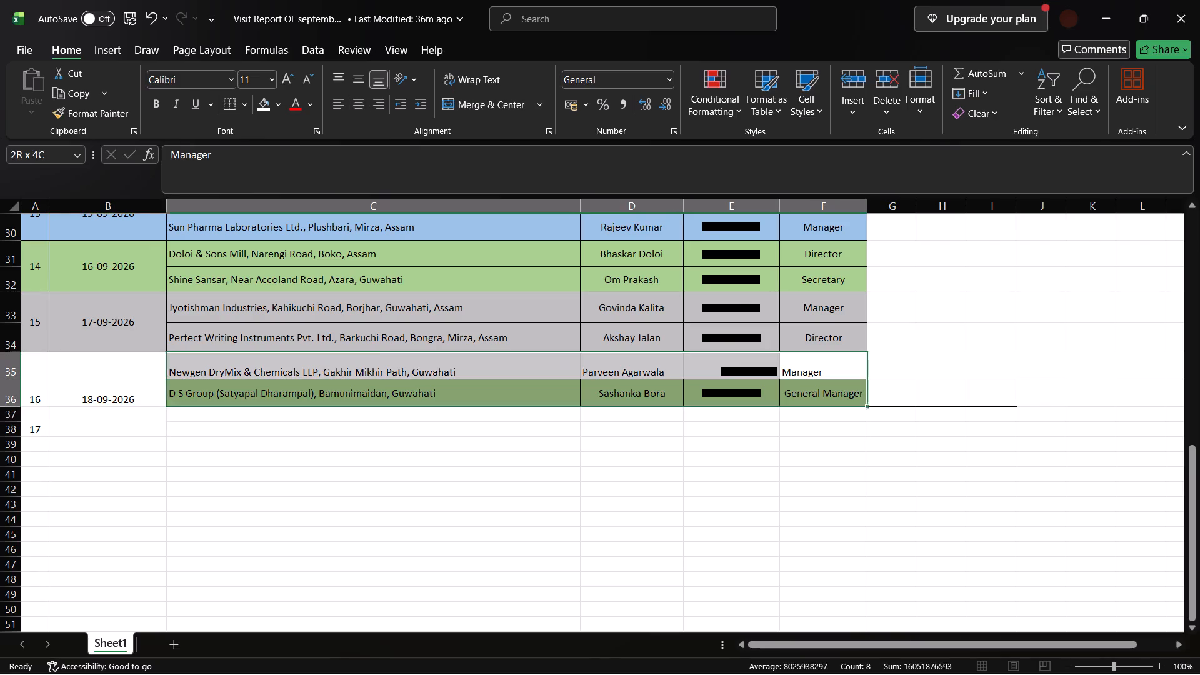
pyautogui.moveTo(195, 426); pyautogui.dragTo(52, 574)
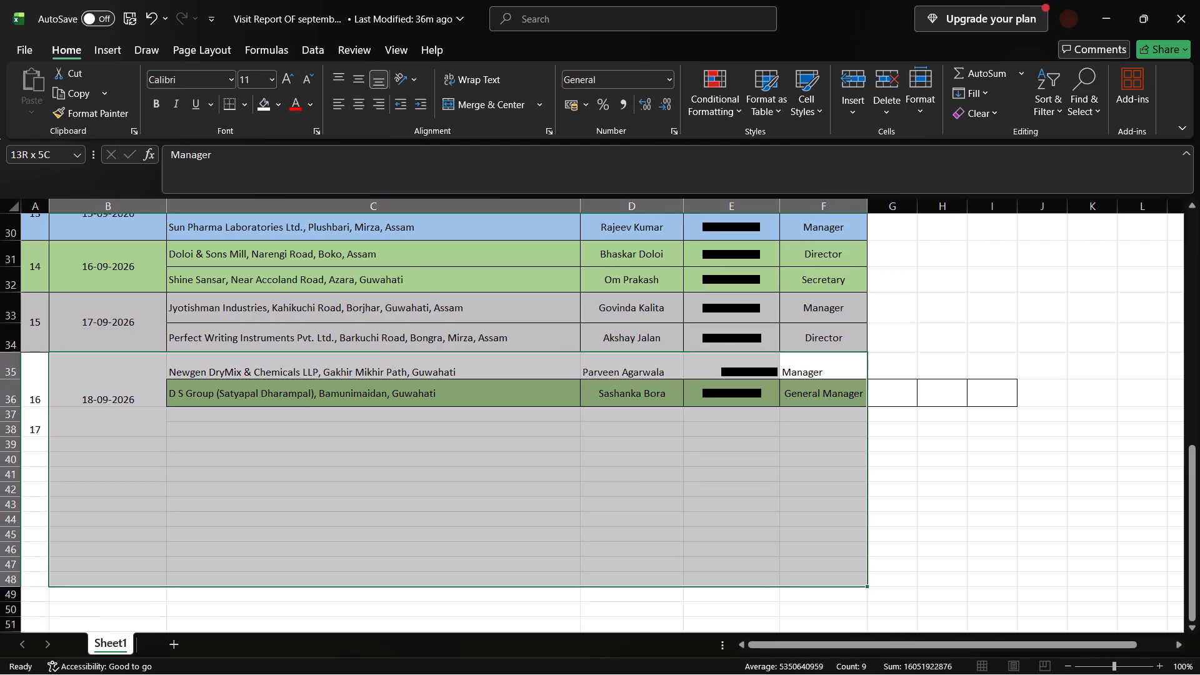
pyautogui.moveTo(34, 368); pyautogui.dragTo(501, 425)
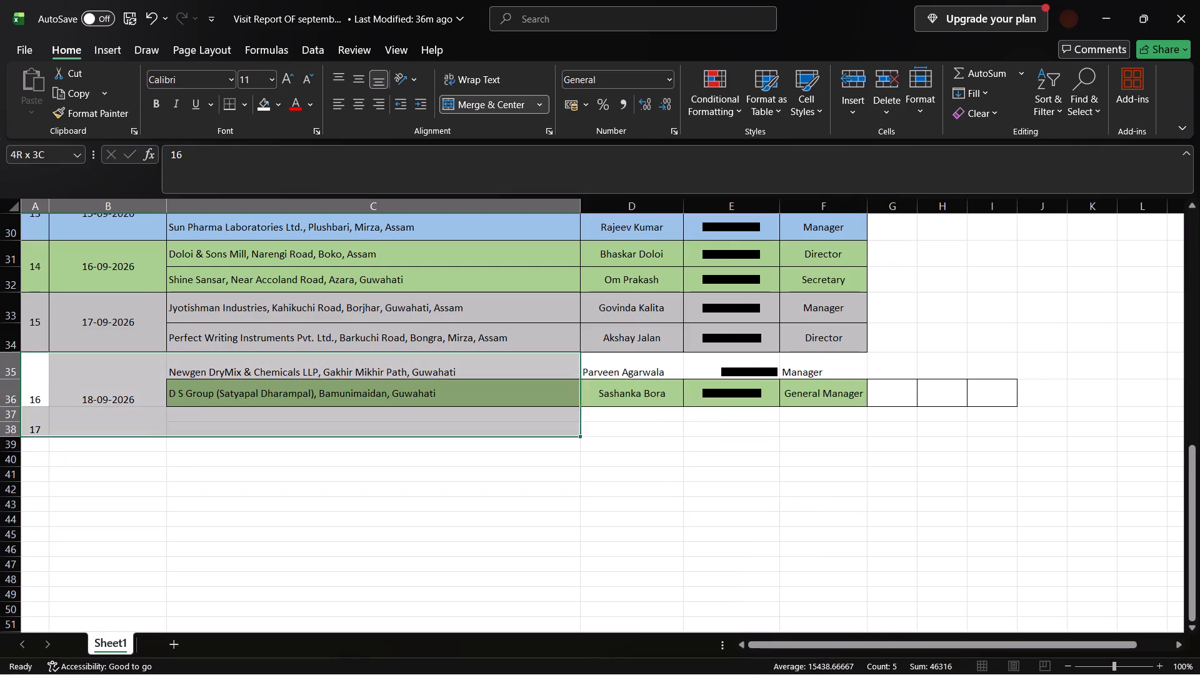
pyautogui.moveTo(501, 425); pyautogui.dragTo(808, 469)
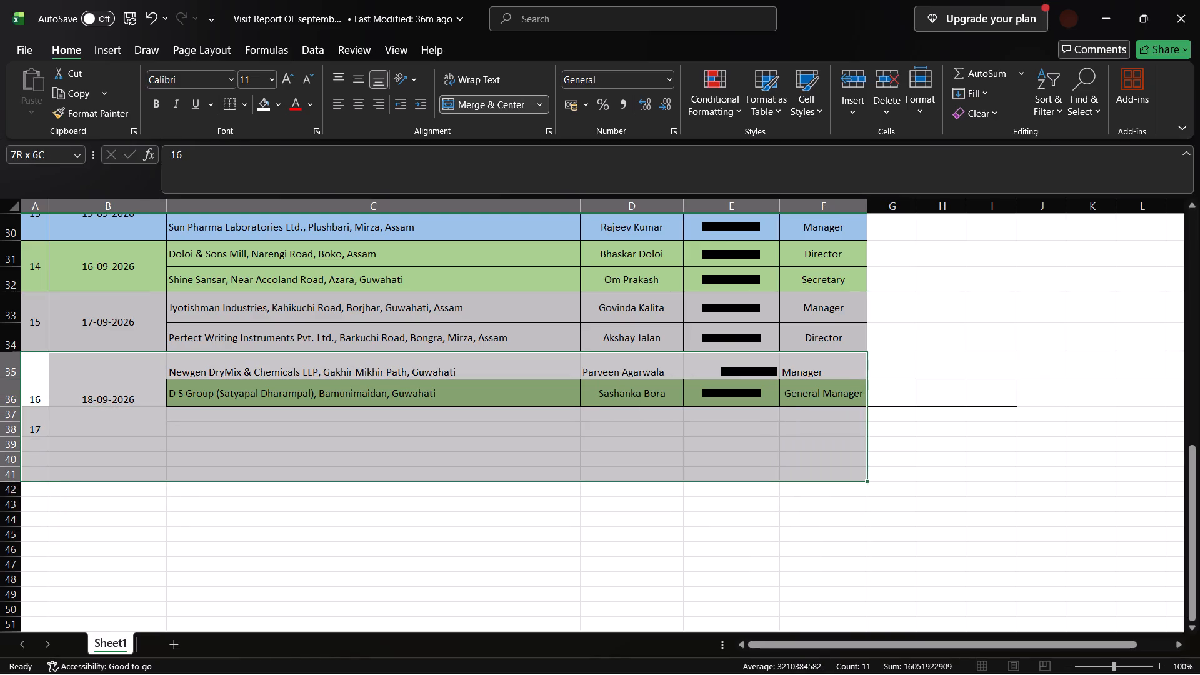
pyautogui.moveTo(808, 469); pyautogui.dragTo(803, 482)
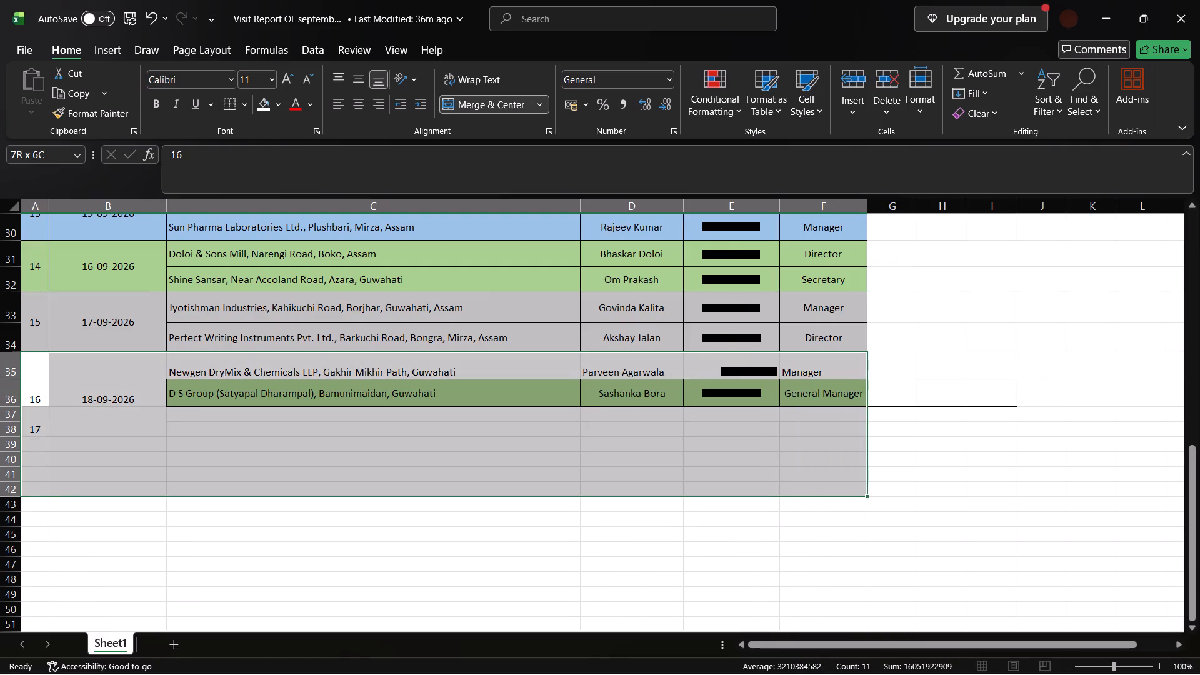
pyautogui.moveTo(803, 482); pyautogui.dragTo(803, 482)
pyautogui.click(582, 16)
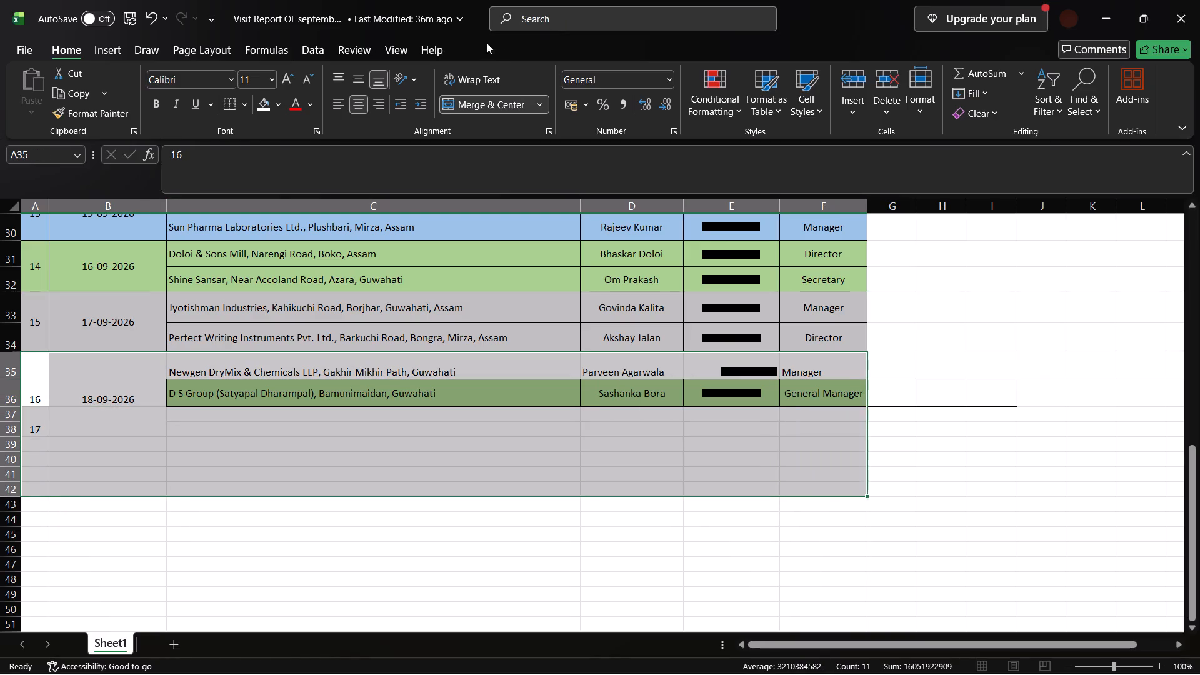
pyautogui.click(557, 72)
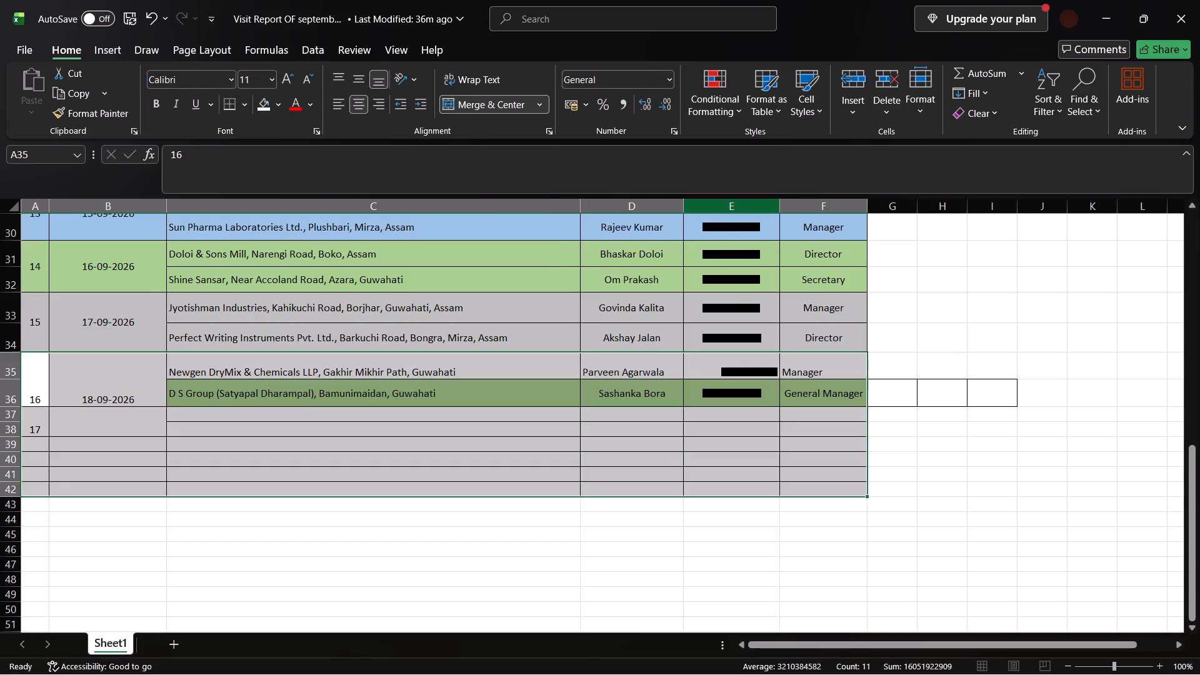
pyautogui.click(928, 394)
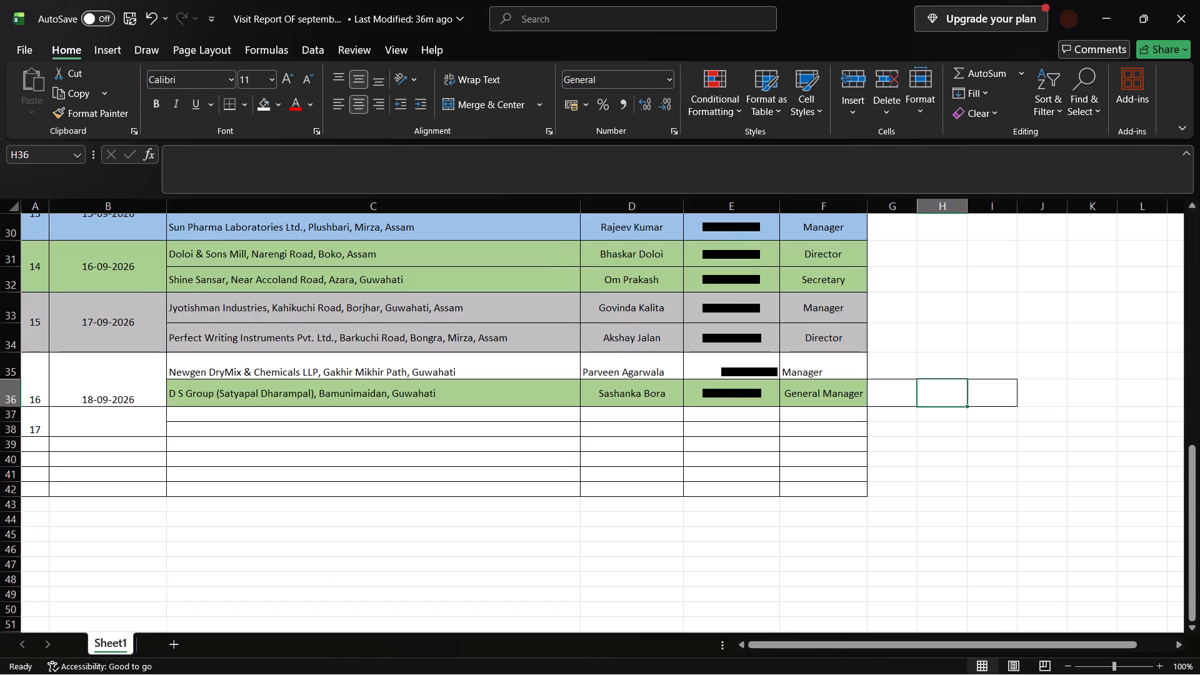
# Enter the date 20-09-2026 for entry 17 in the merged cell B37:B38.
pyautogui.click(95, 426)
pyautogui.press('1')
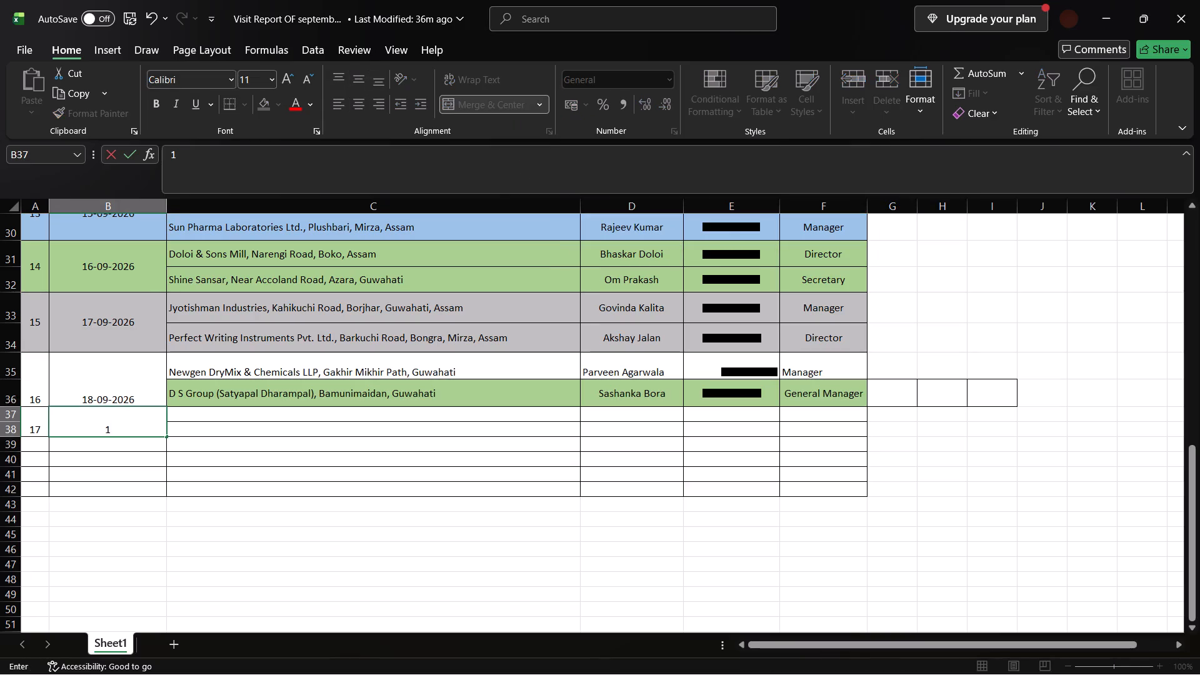
pyautogui.press('BackSpace')
pyautogui.write('20-09-2026')
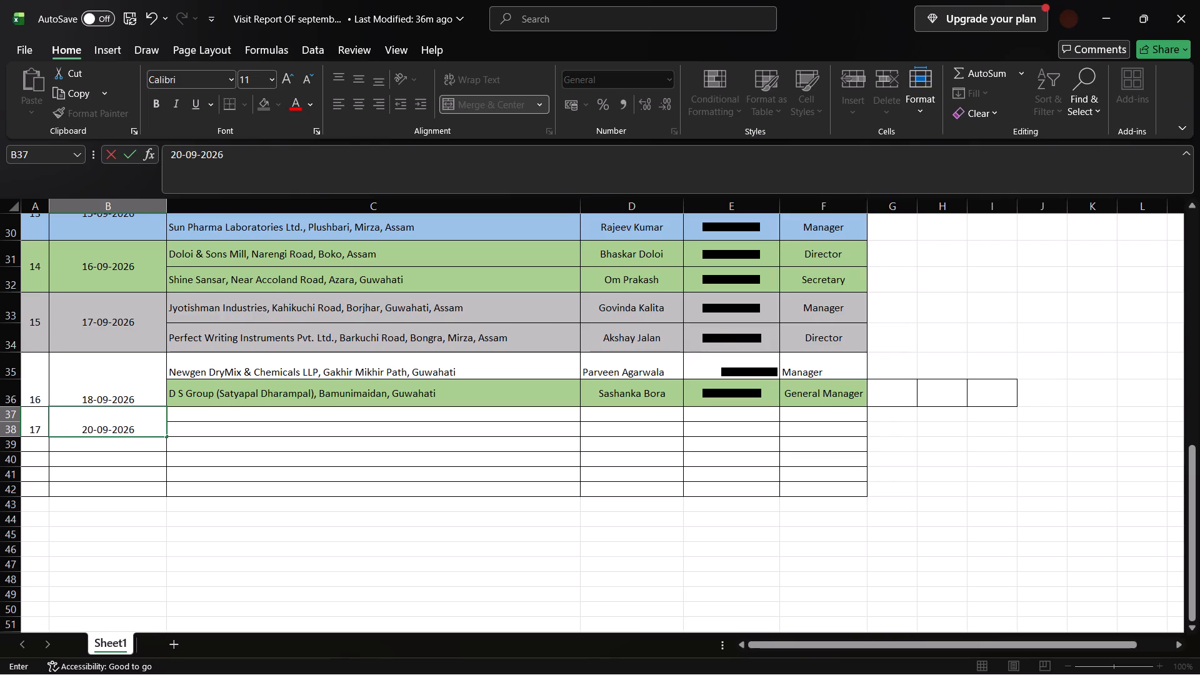
pyautogui.press('Right')
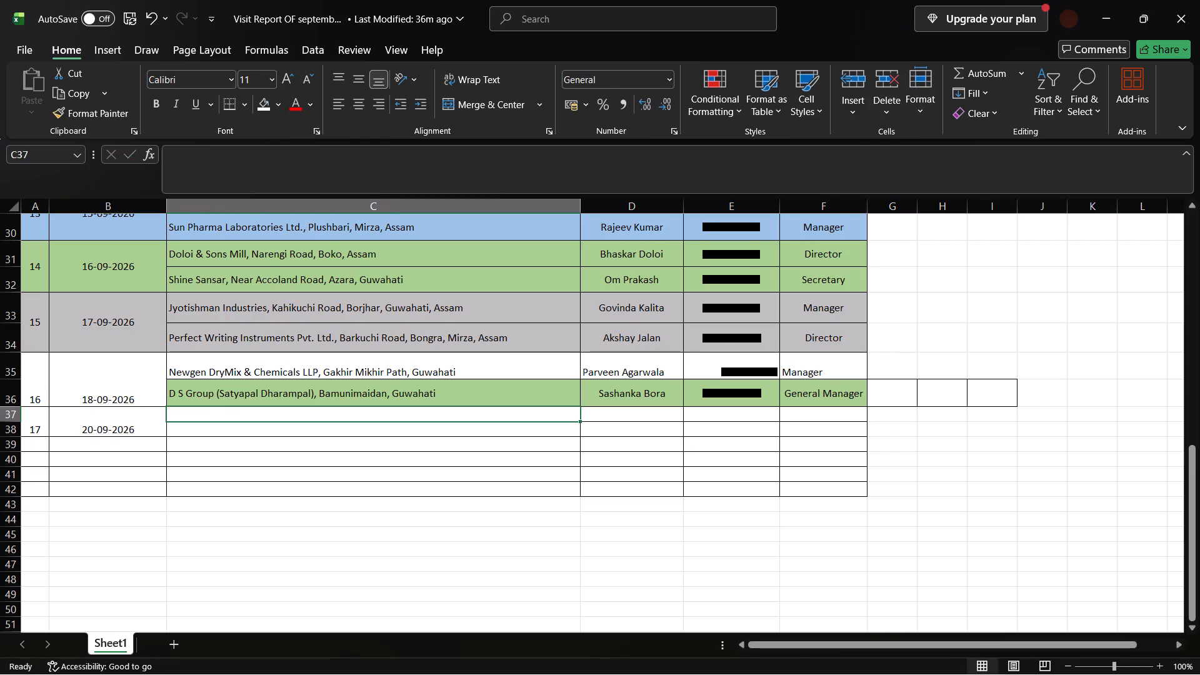
# Enter "Varuun Beverages, Rahi Road, Guwahati, Guwahati, Assam" in C37 as the first visit of entry 17.
pyautogui.scroll(2, 479, 346)
pyautogui.scroll(-1, 479, 346)
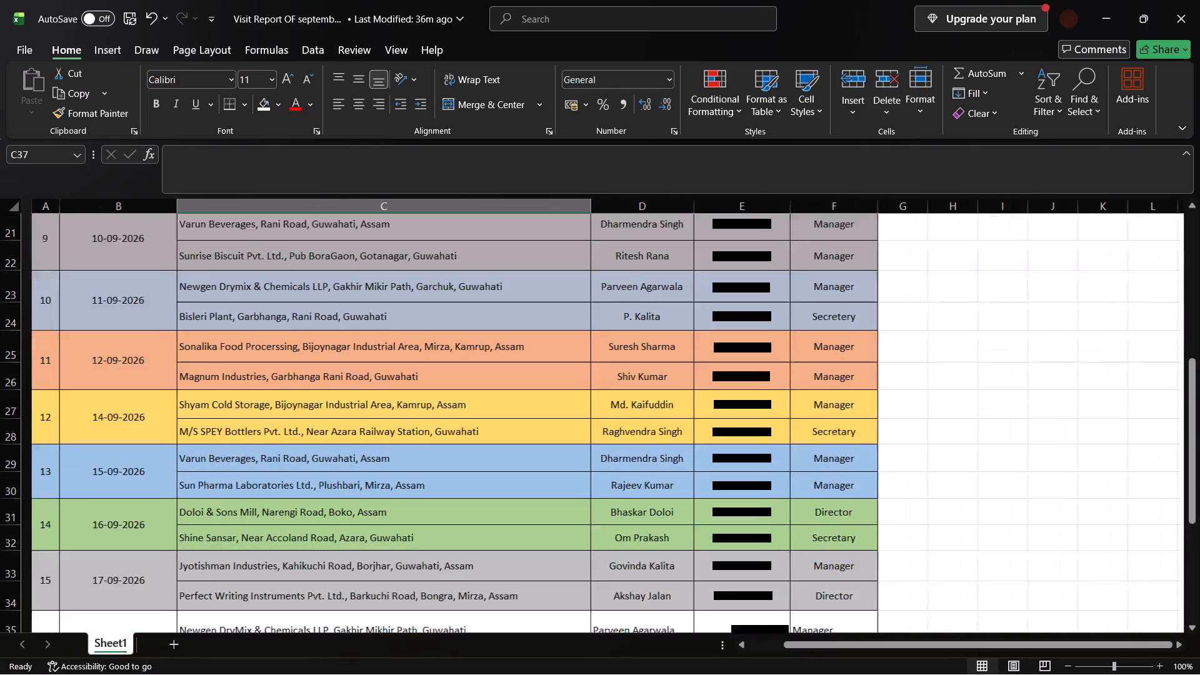
pyautogui.scroll(-2, 479, 346)
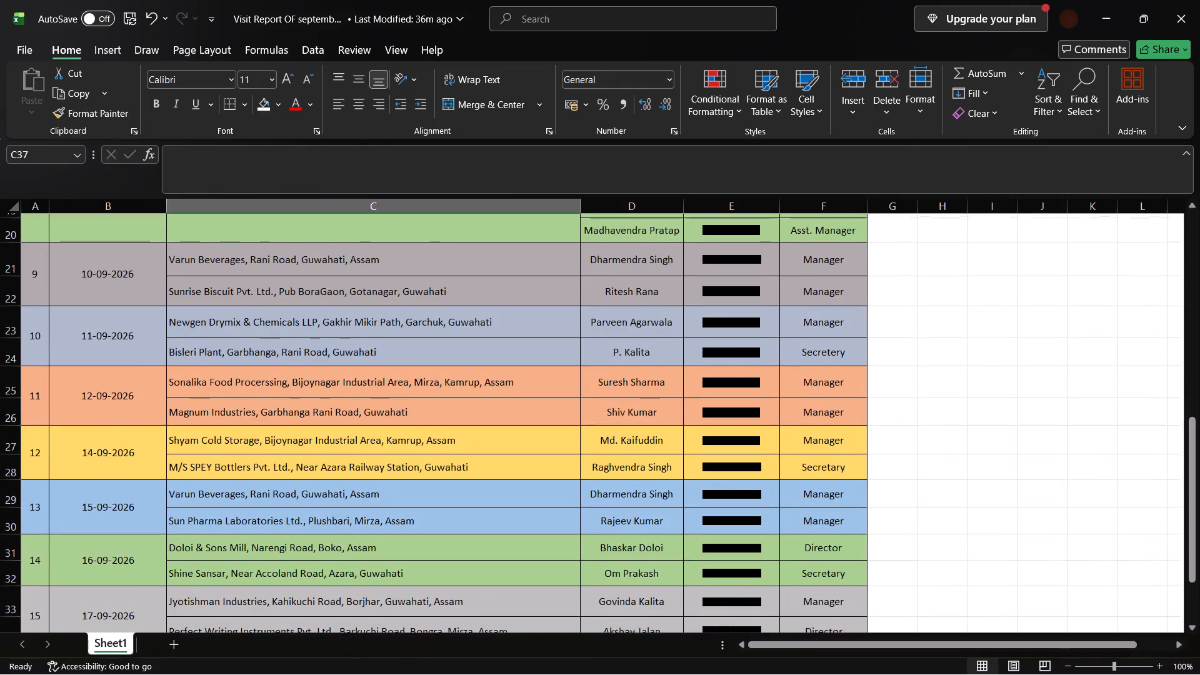
pyautogui.scroll(-1, 479, 346)
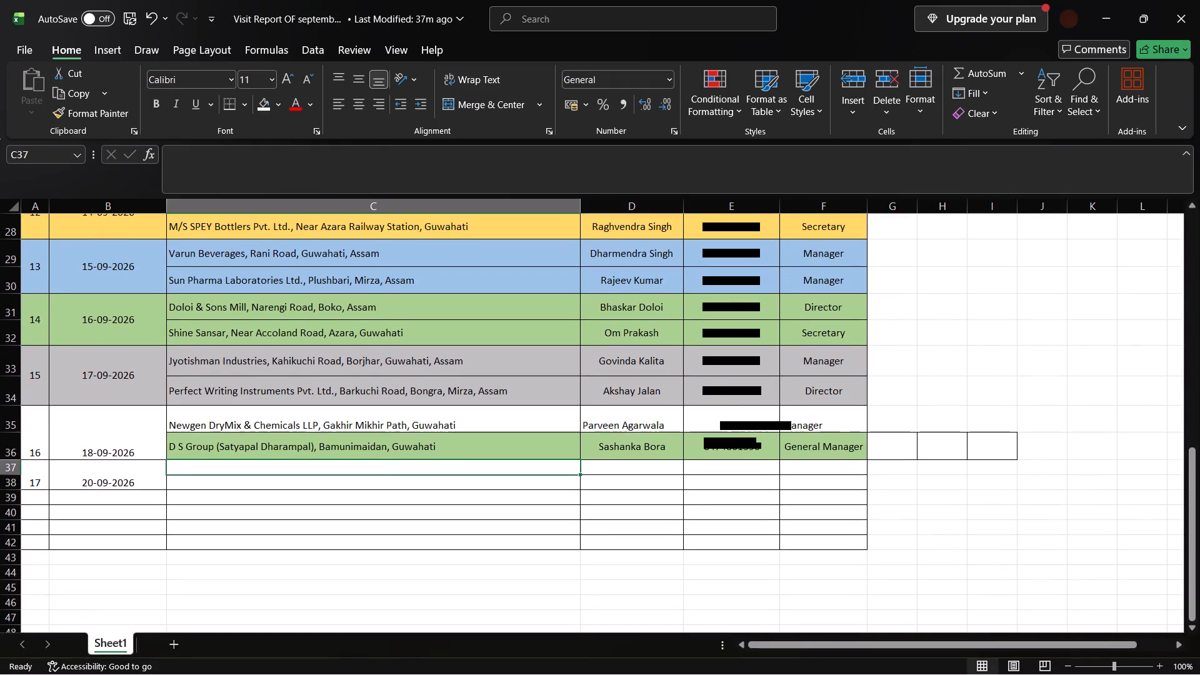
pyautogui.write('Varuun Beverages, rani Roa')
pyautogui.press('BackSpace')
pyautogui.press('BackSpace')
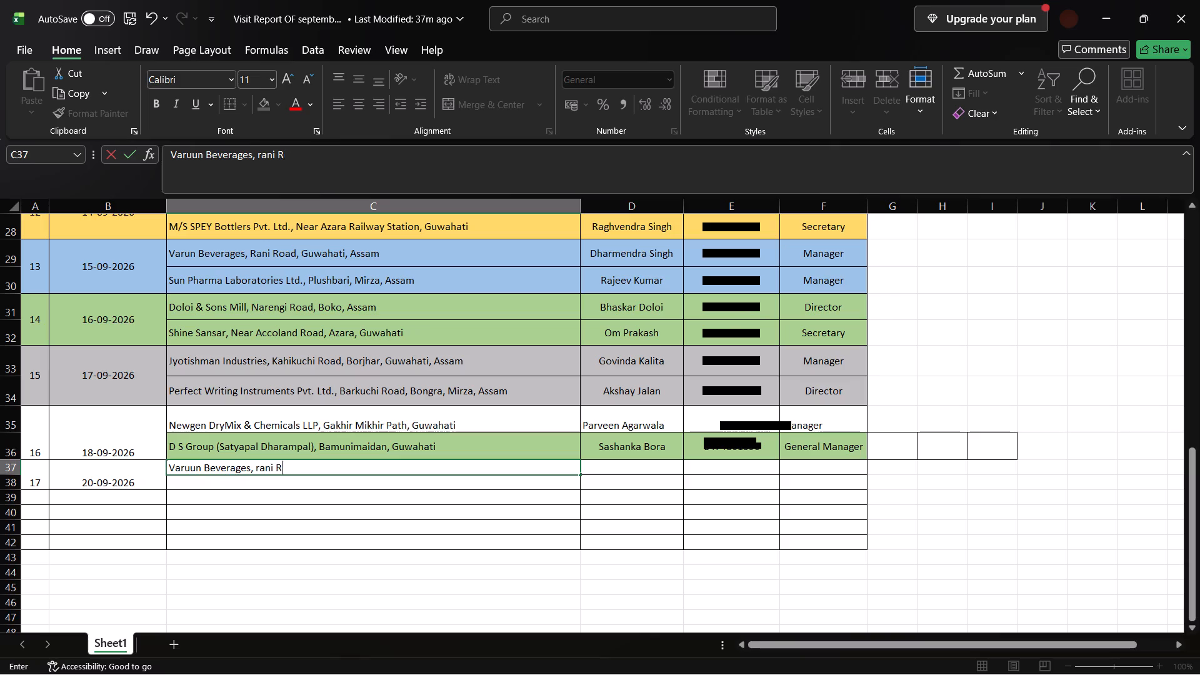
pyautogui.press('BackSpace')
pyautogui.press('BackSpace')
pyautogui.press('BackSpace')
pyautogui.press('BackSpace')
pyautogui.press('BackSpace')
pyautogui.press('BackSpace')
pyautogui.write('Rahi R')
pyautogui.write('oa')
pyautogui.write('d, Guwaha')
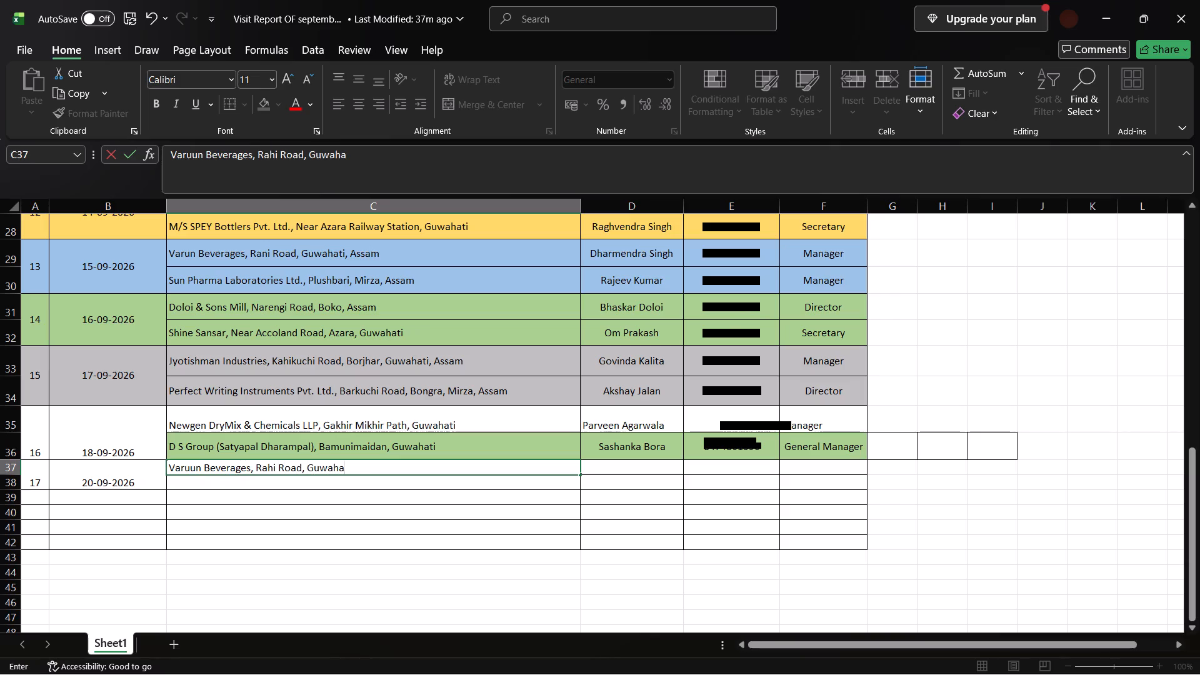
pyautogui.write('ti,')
pyautogui.scroll(2, 479, 346)
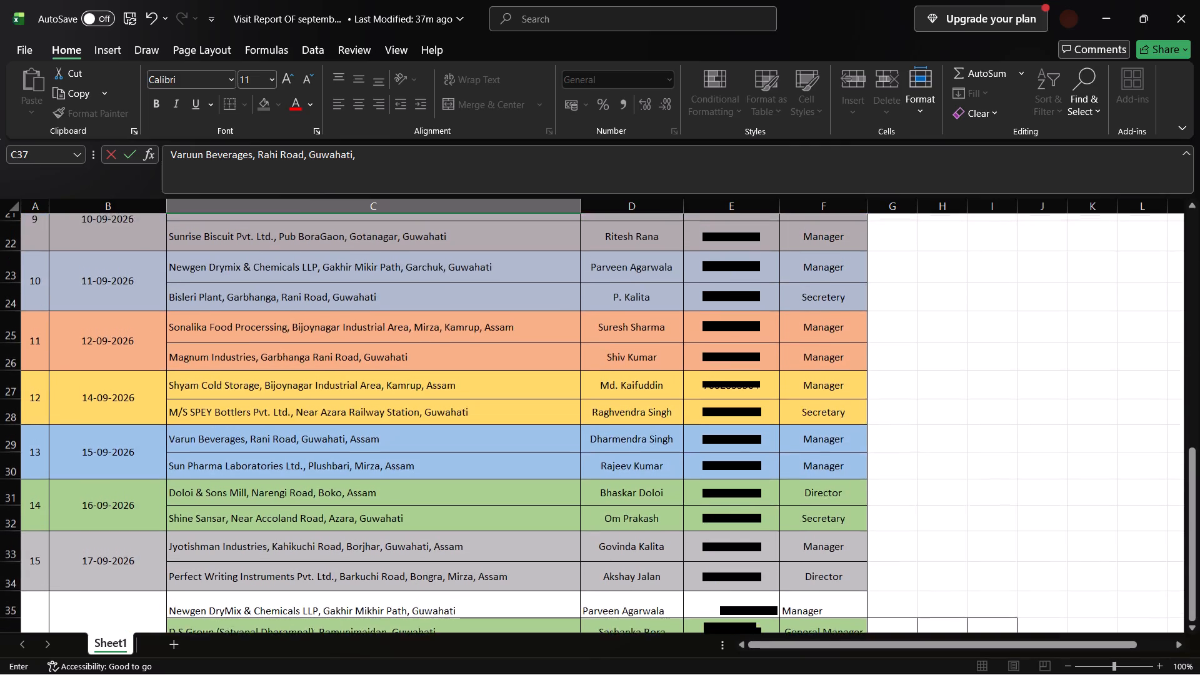
pyautogui.scroll(3, 479, 346)
pyautogui.scroll(-6, 479, 346)
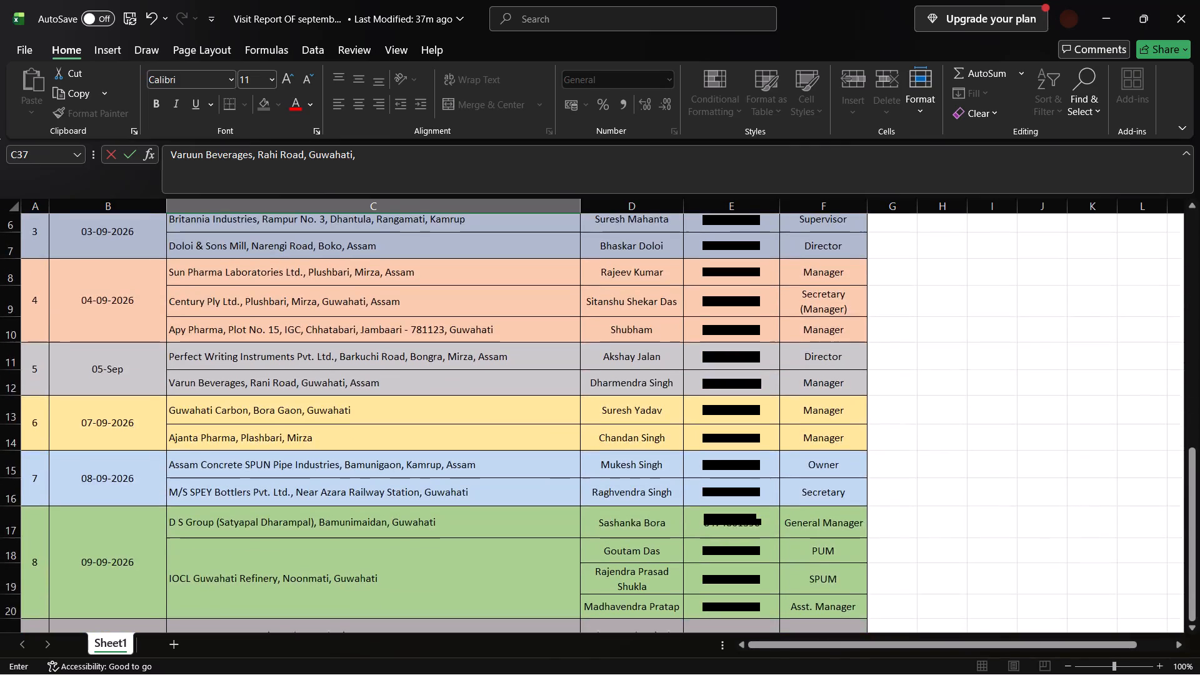
pyautogui.scroll(-1, 479, 346)
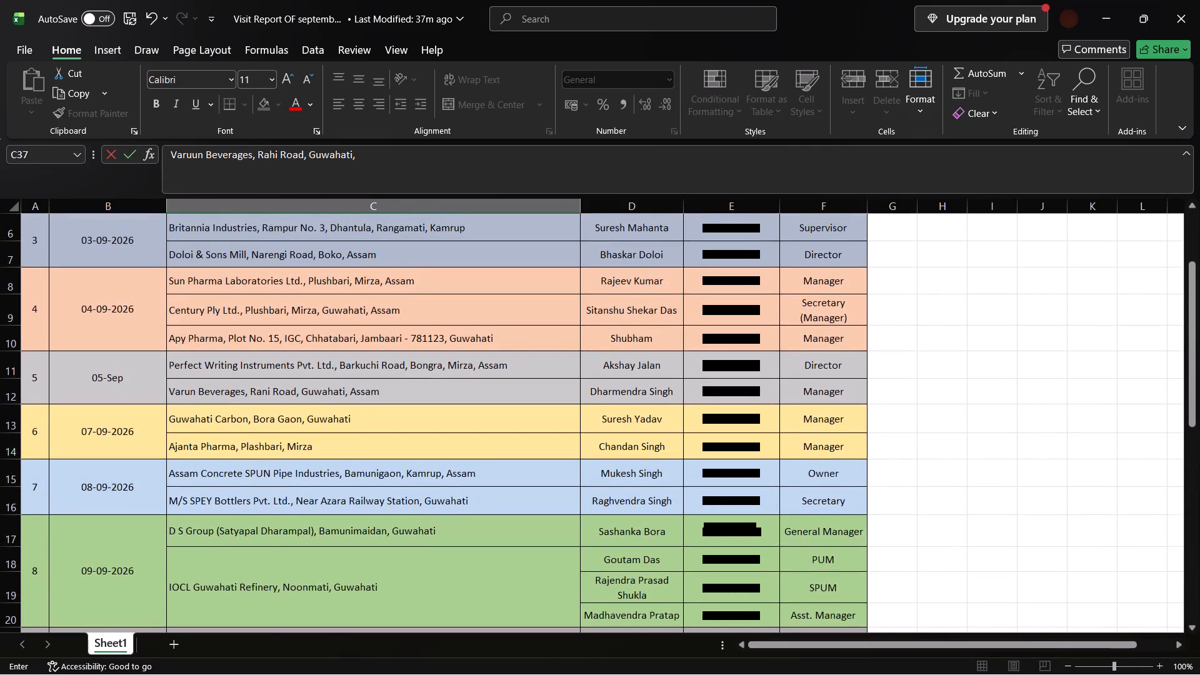
pyautogui.scroll(-4, 479, 346)
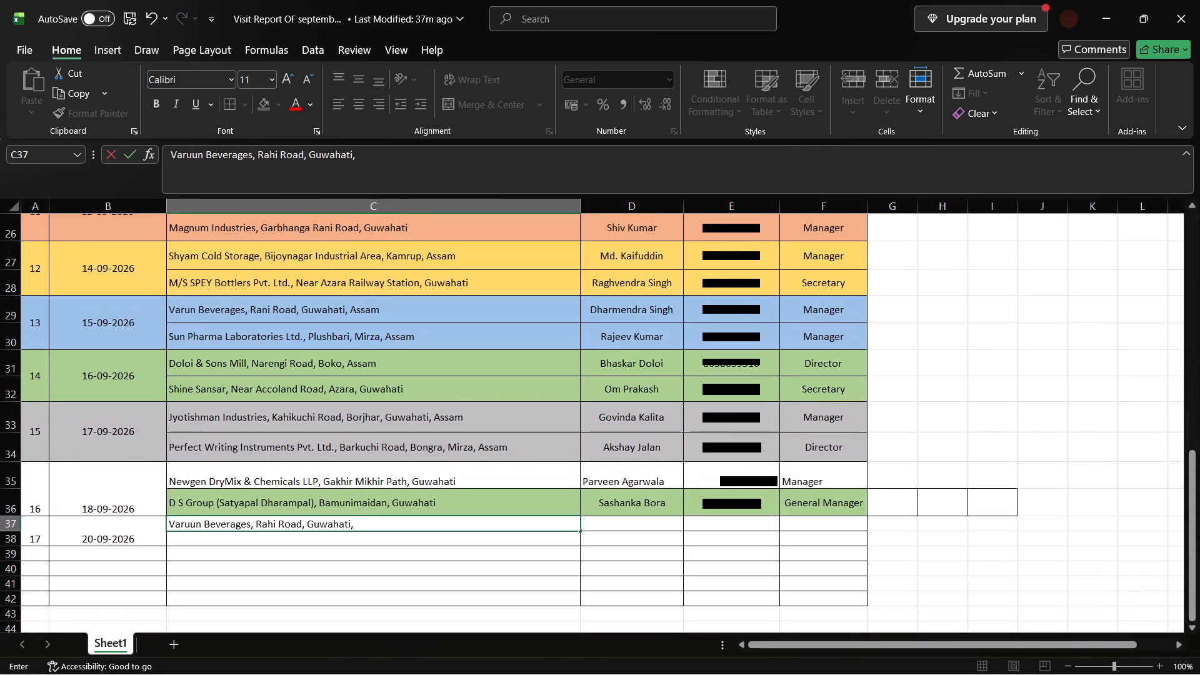
pyautogui.press('space')
pyautogui.write('GUwaha')
pyautogui.press('BackSpace')
pyautogui.press('BackSpace')
pyautogui.press('BackSpace')
pyautogui.press('BackSpace')
pyautogui.press('BackSpace')
pyautogui.write('uwaha')
pyautogui.write('ti')
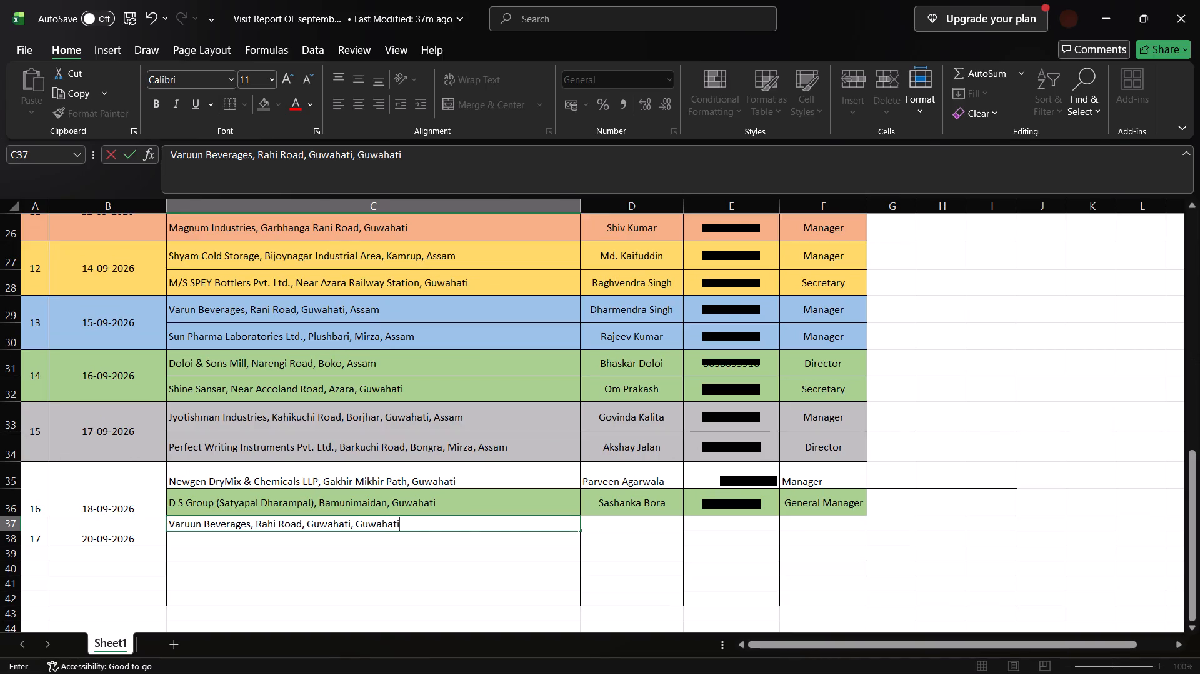
pyautogui.write(', Assam')
pyautogui.press('Right')
# Copy the Varun Beverages contact name, number and designation from D21:F21 into D37:F37.
pyautogui.scroll(2, 479, 346)
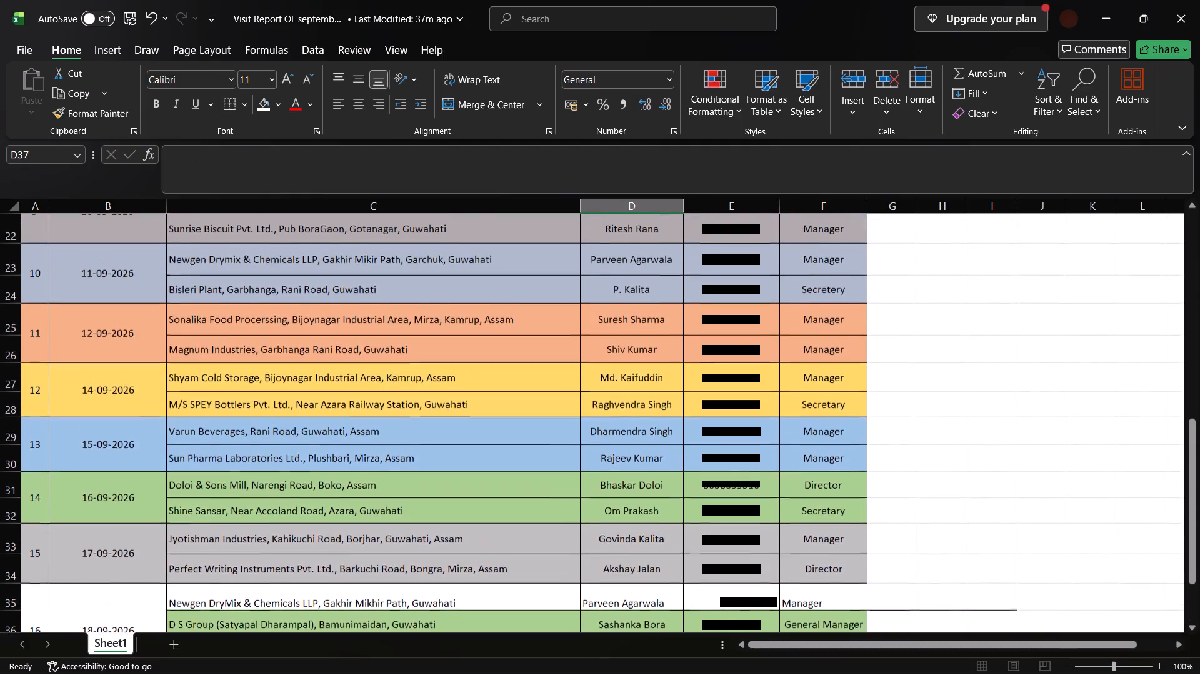
pyautogui.scroll(2, 479, 346)
pyautogui.moveTo(629, 361); pyautogui.dragTo(618, 352)
pyautogui.moveTo(618, 352); pyautogui.dragTo(819, 351)
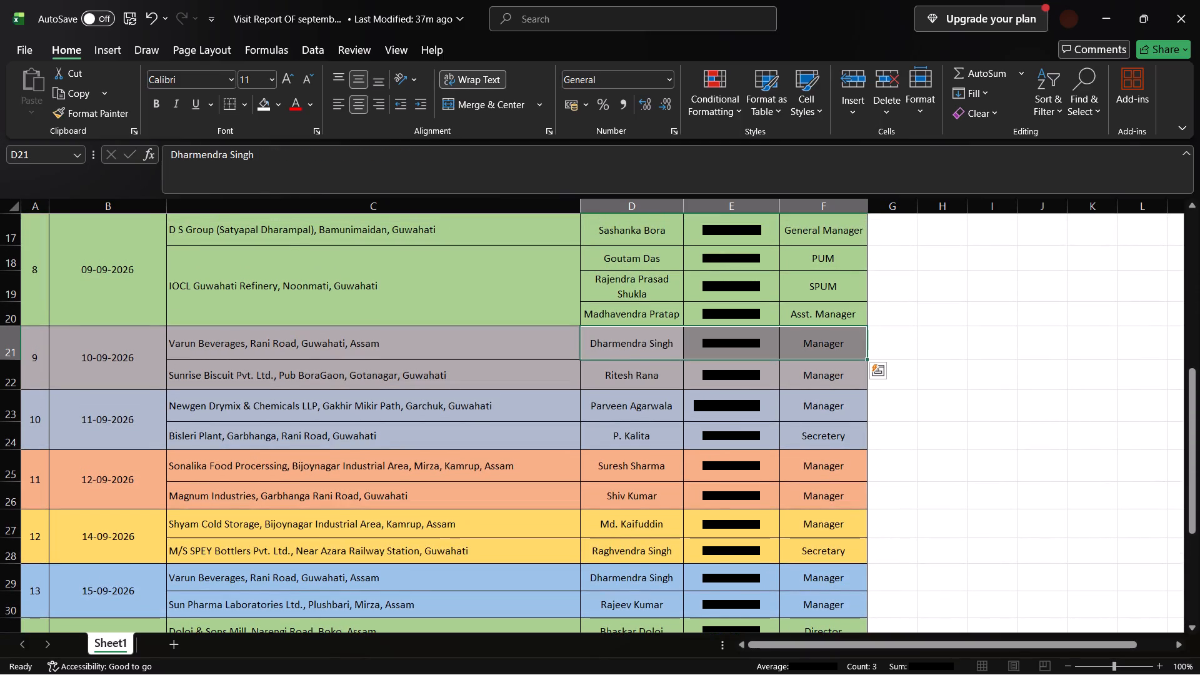
pyautogui.hotkey('ctrl', 'c')
pyautogui.scroll(-3, 819, 351)
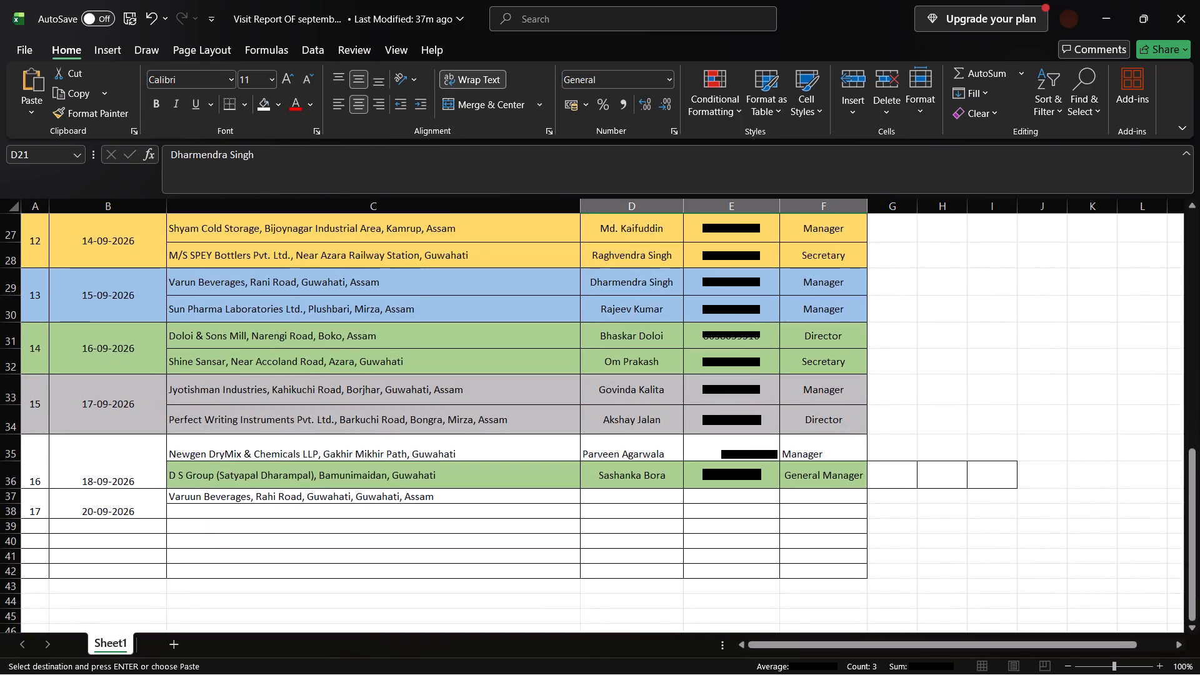
pyautogui.click(629, 494)
pyautogui.hotkey('ctrl', 'v')
# Correct the spelling in C37 so the visit reads "Varun Beverages, Rani Road, Guwahati, Guwahati, Assam".
pyautogui.scroll(-1, 629, 494)
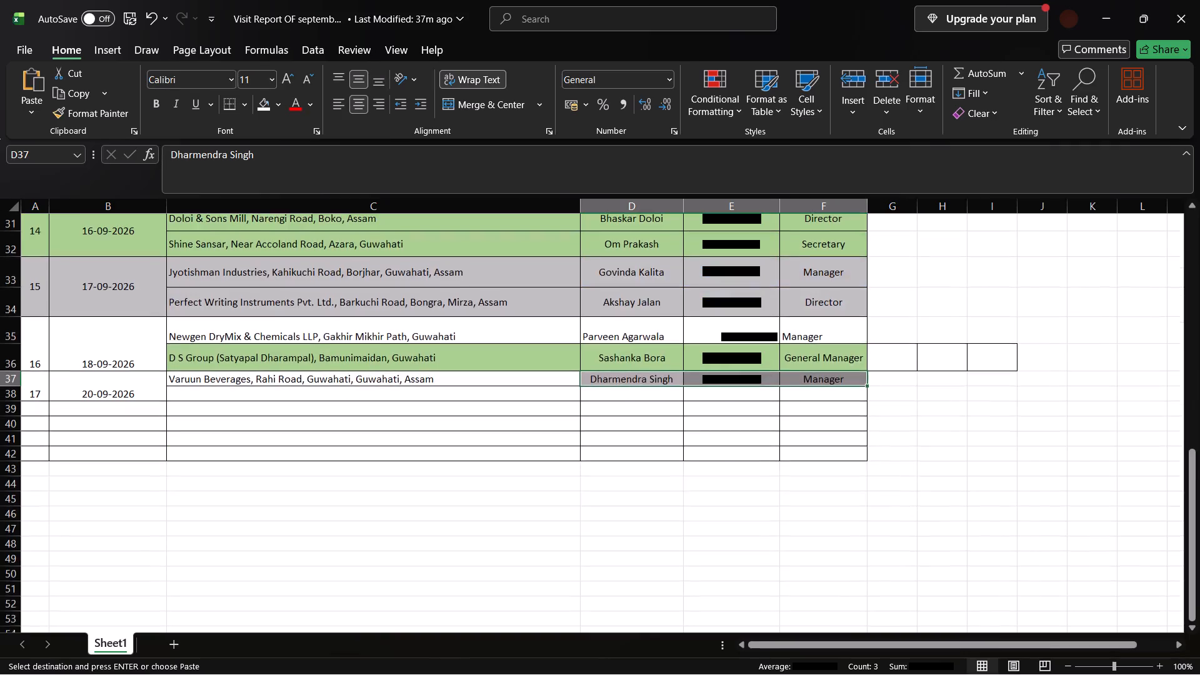
pyautogui.scroll(-1, 629, 494)
pyautogui.click(196, 391)
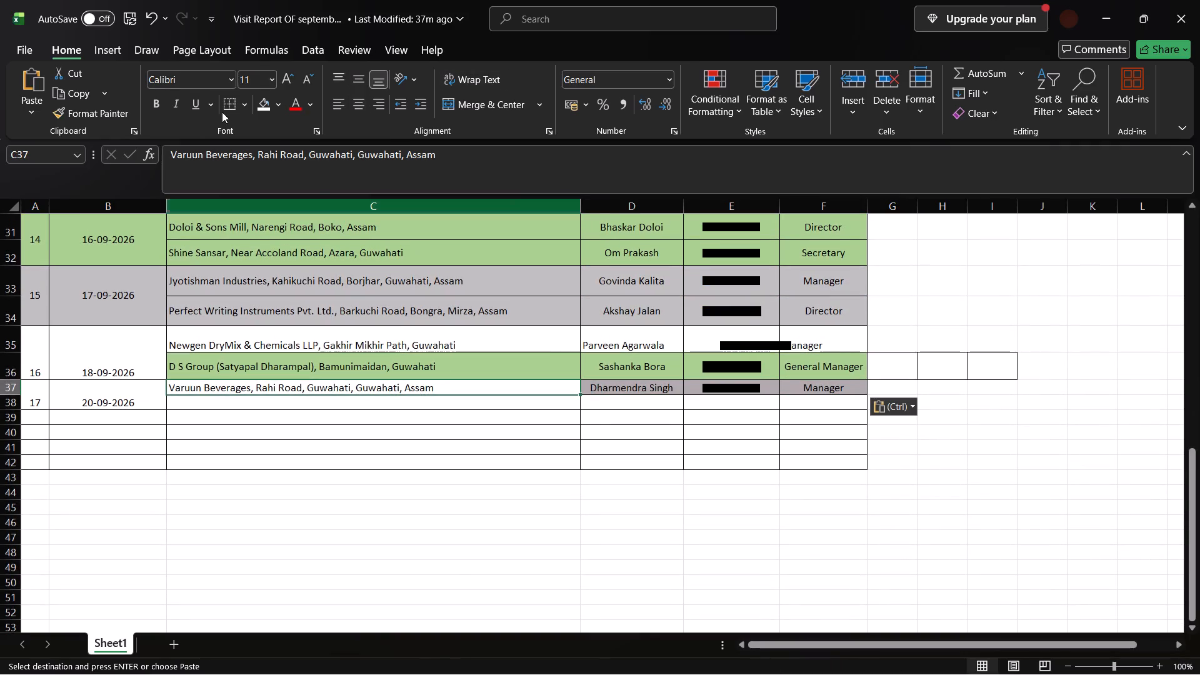
pyautogui.click(199, 158)
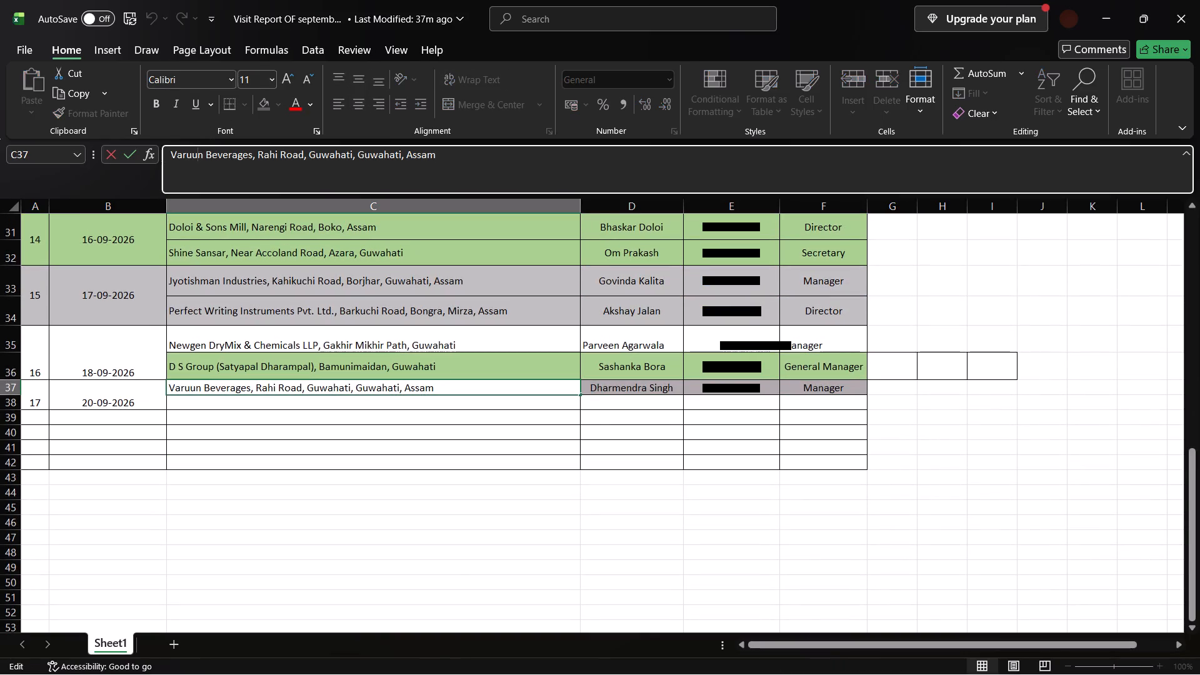
pyautogui.press('BackSpace')
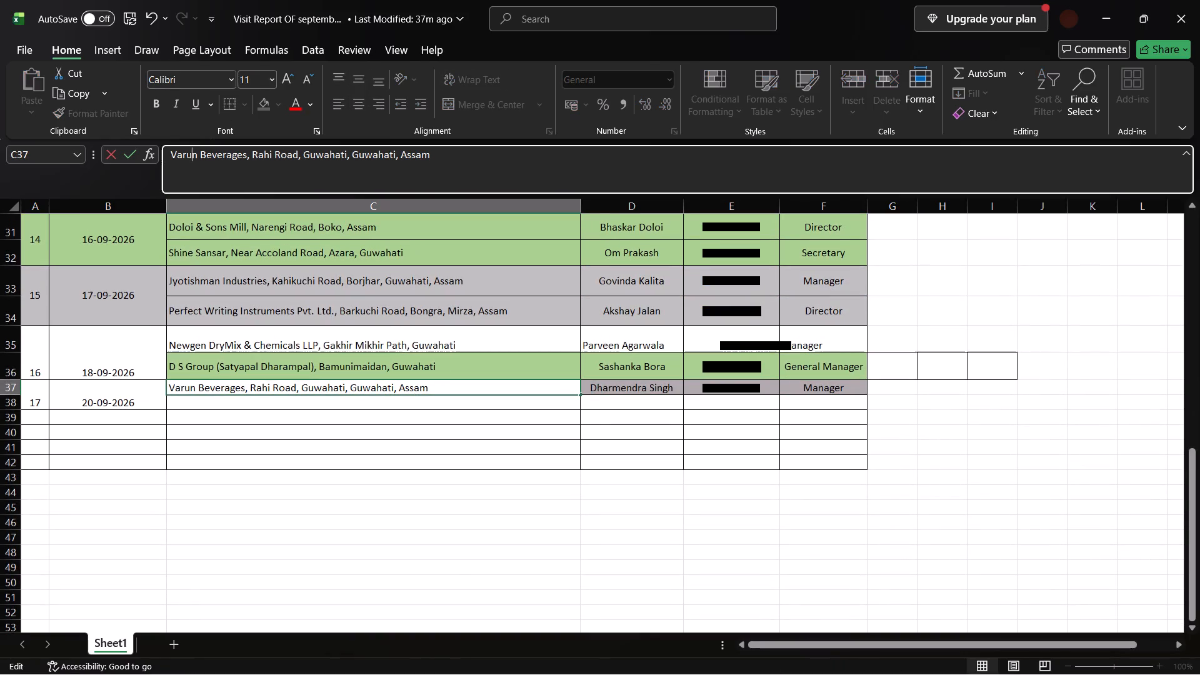
pyautogui.click(266, 387)
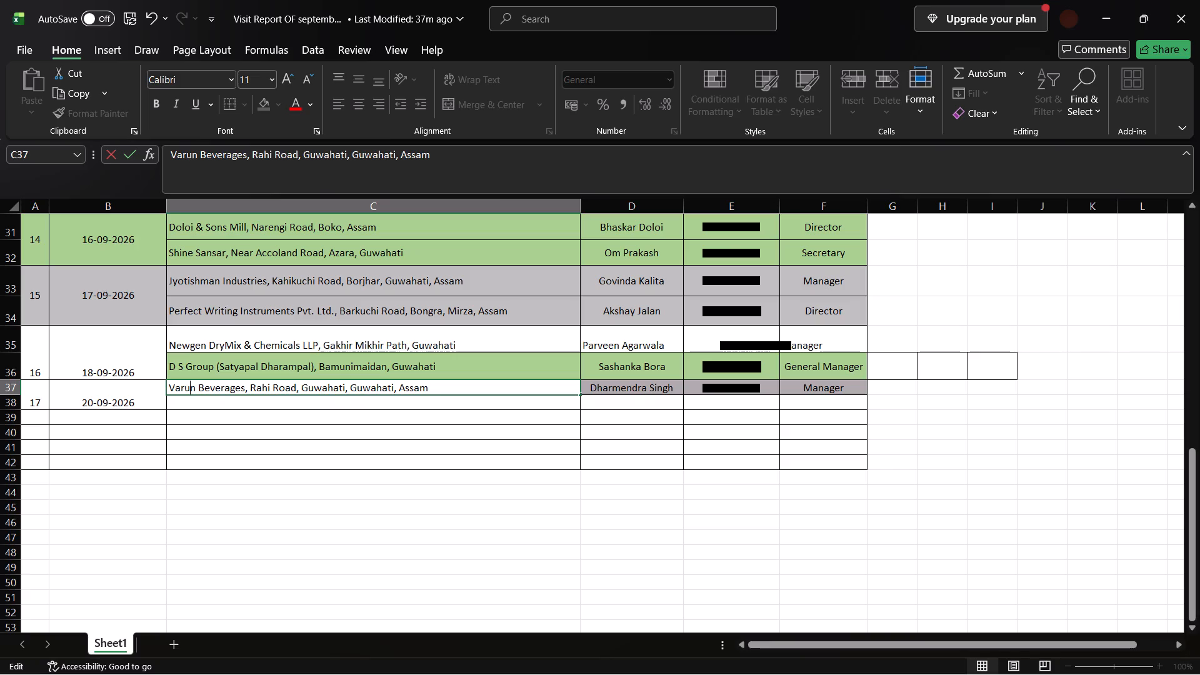
pyautogui.press('BackSpace')
pyautogui.press('n')
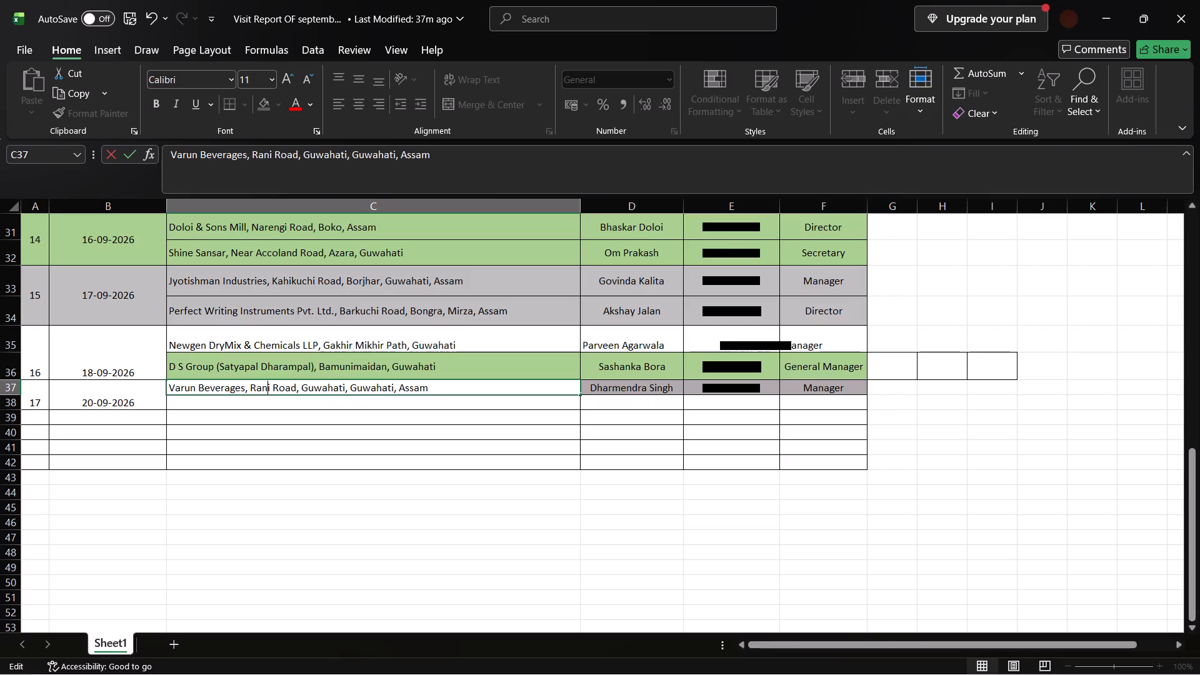
pyautogui.click(231, 409)
# Copy the Jyotishman Industries visit and contact details from C5:F5 into C38:F38 as the second visit of entry 17.
pyautogui.scroll(5, 231, 409)
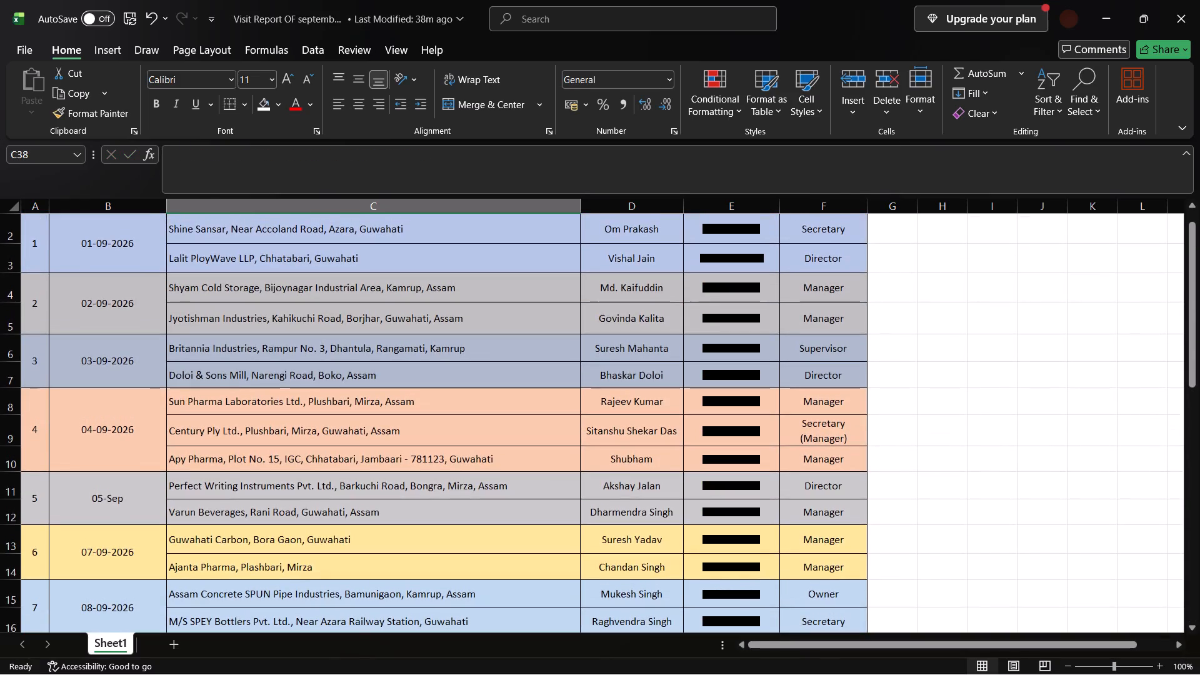
pyautogui.moveTo(237, 315); pyautogui.dragTo(752, 327)
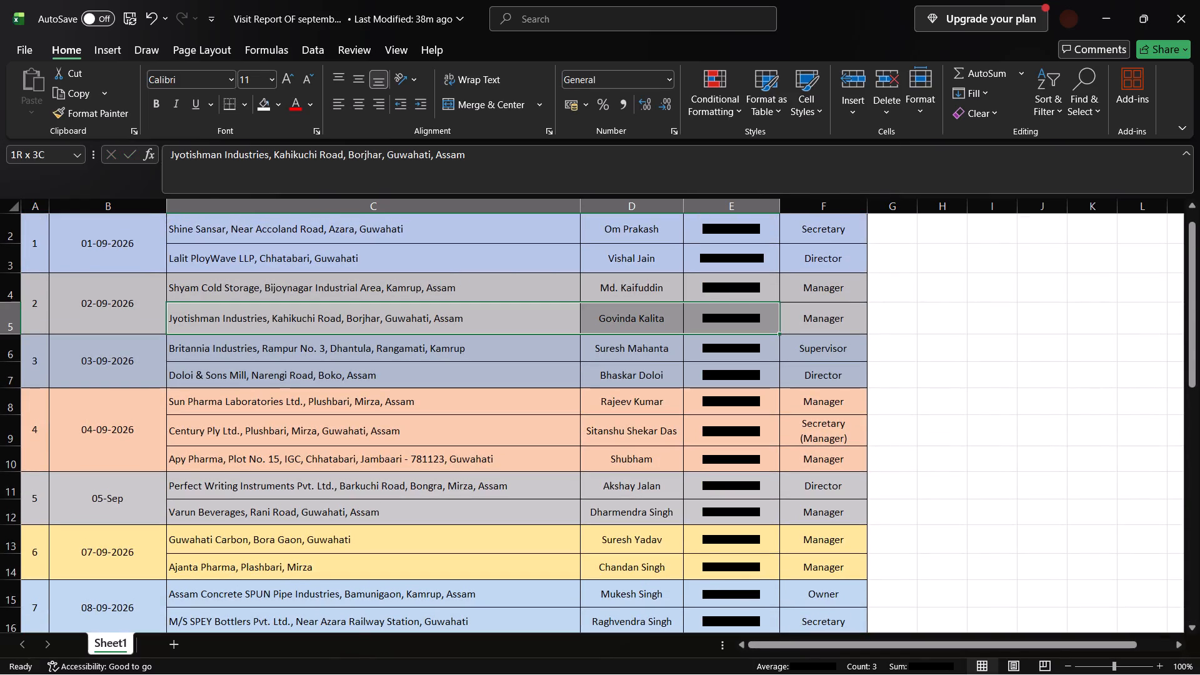
pyautogui.moveTo(752, 327); pyautogui.dragTo(787, 322)
pyautogui.hotkey('ctrl', 'c')
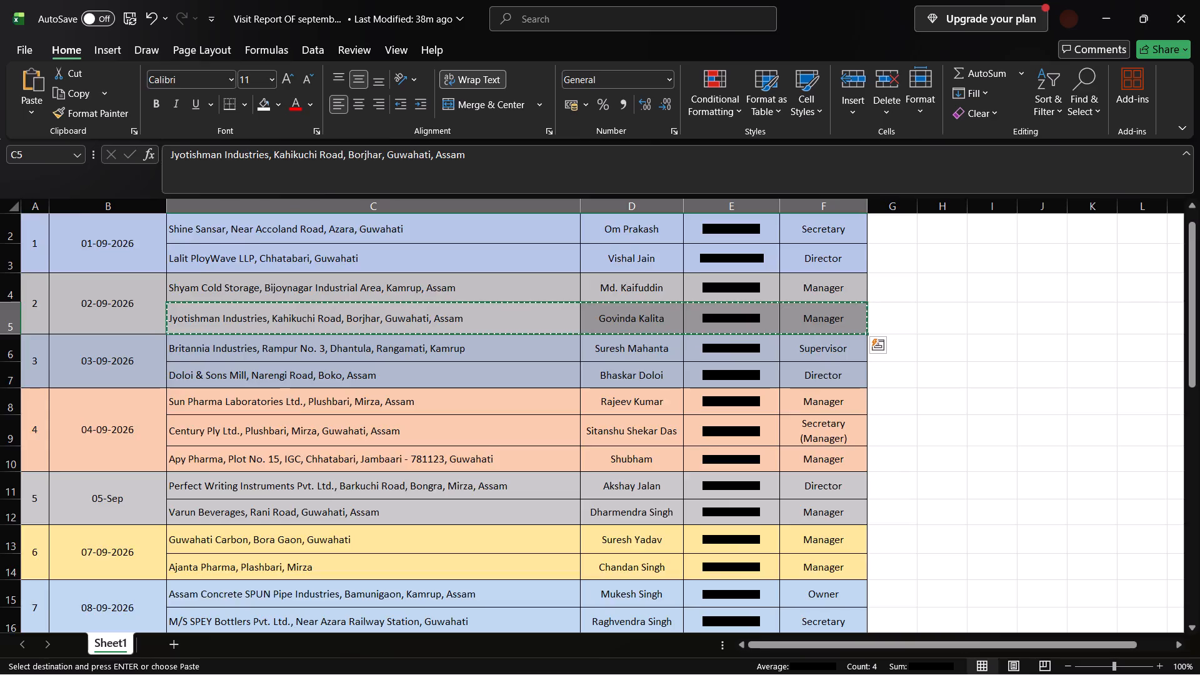
pyautogui.scroll(-5, 787, 322)
pyautogui.scroll(-1, 520, 435)
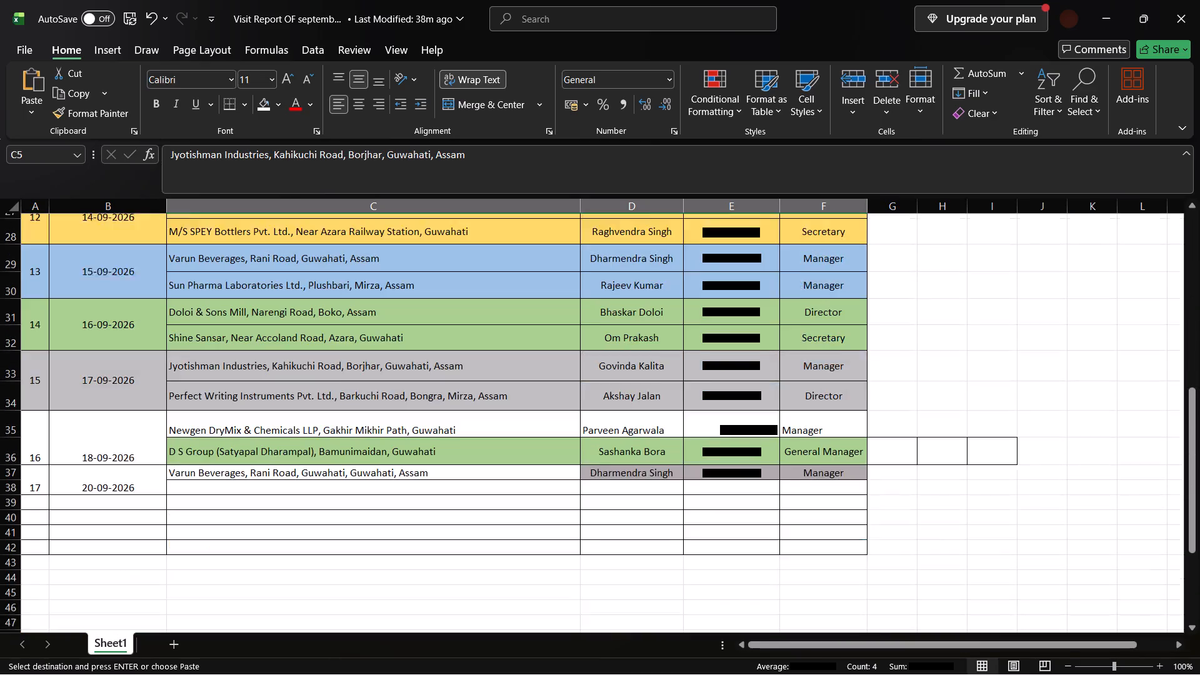
pyautogui.scroll(-1, 520, 435)
pyautogui.click(284, 486)
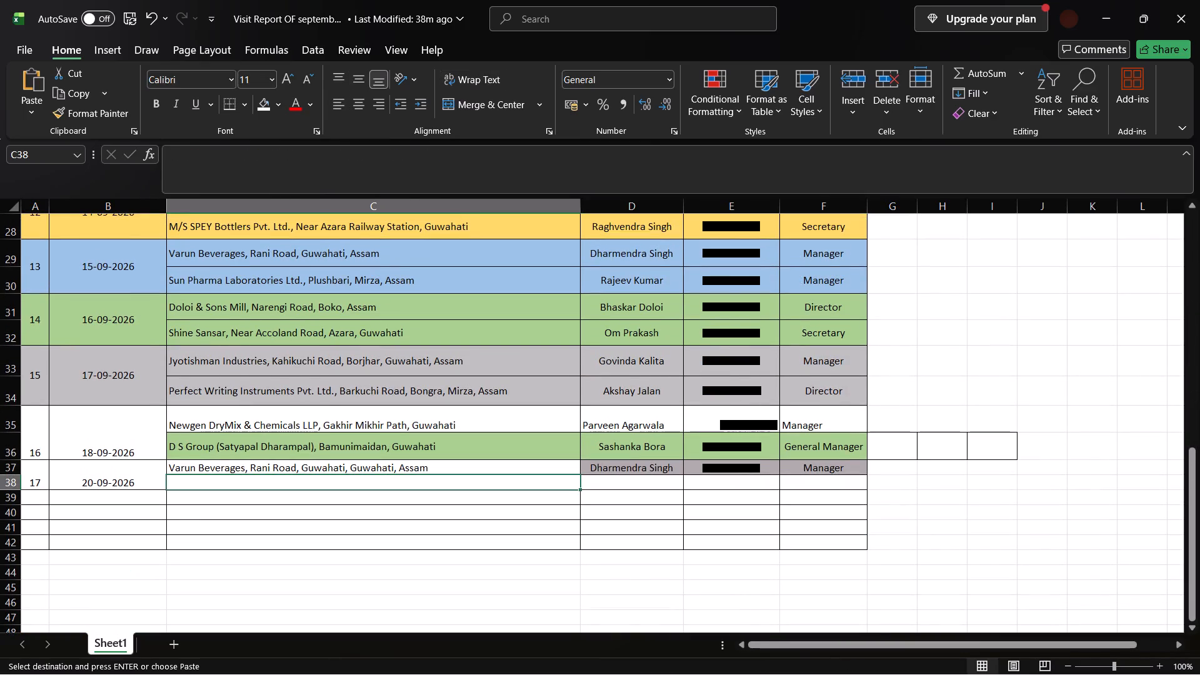
pyautogui.hotkey('ctrl', 'v')
# Merge and center A39:A40 and enter serial number 18.
pyautogui.scroll(-1, 284, 486)
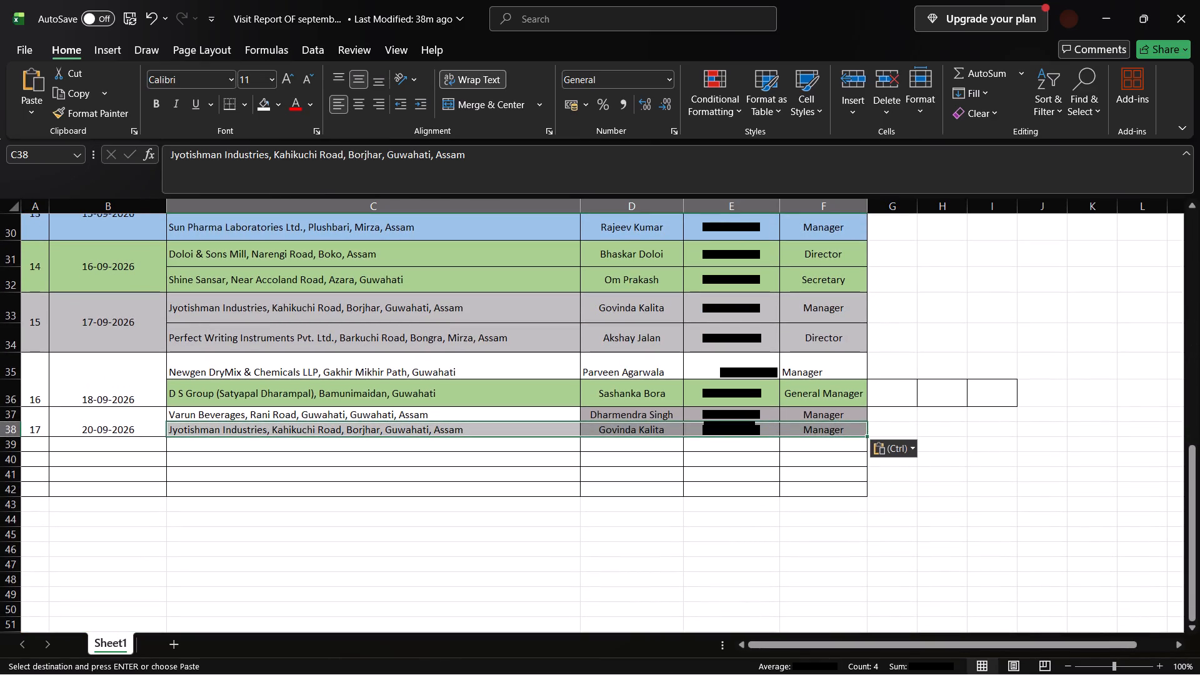
pyautogui.moveTo(29, 449); pyautogui.dragTo(31, 457)
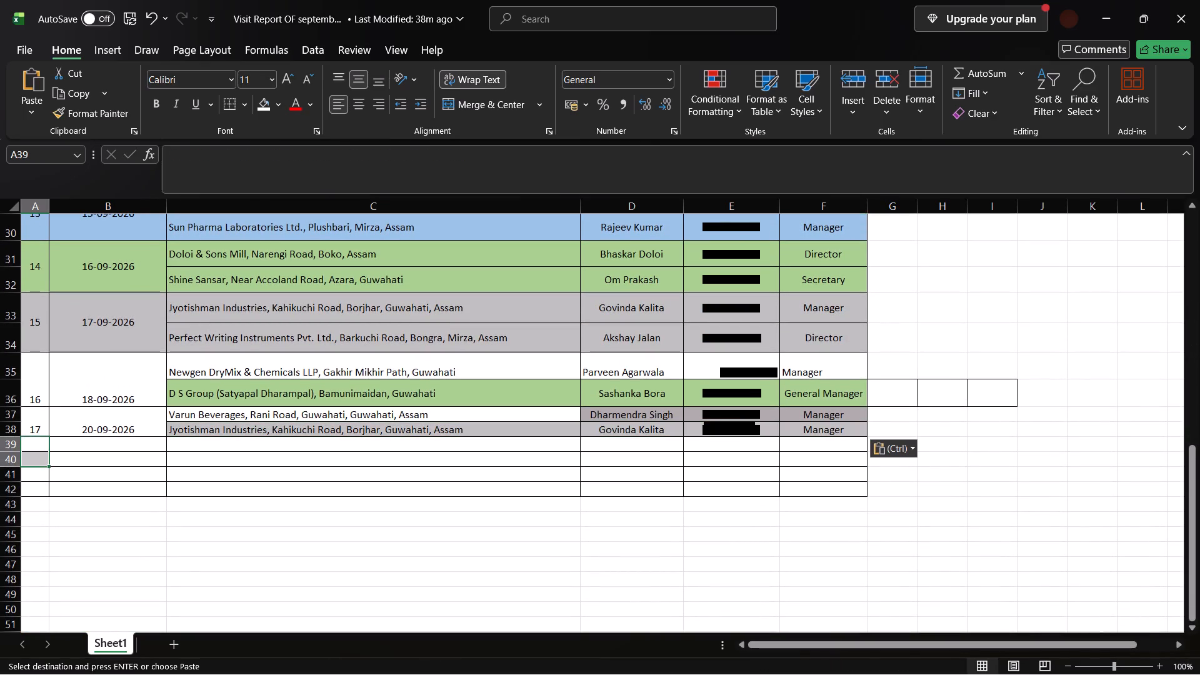
pyautogui.click(461, 109)
pyautogui.write('18')
pyautogui.press('Right')
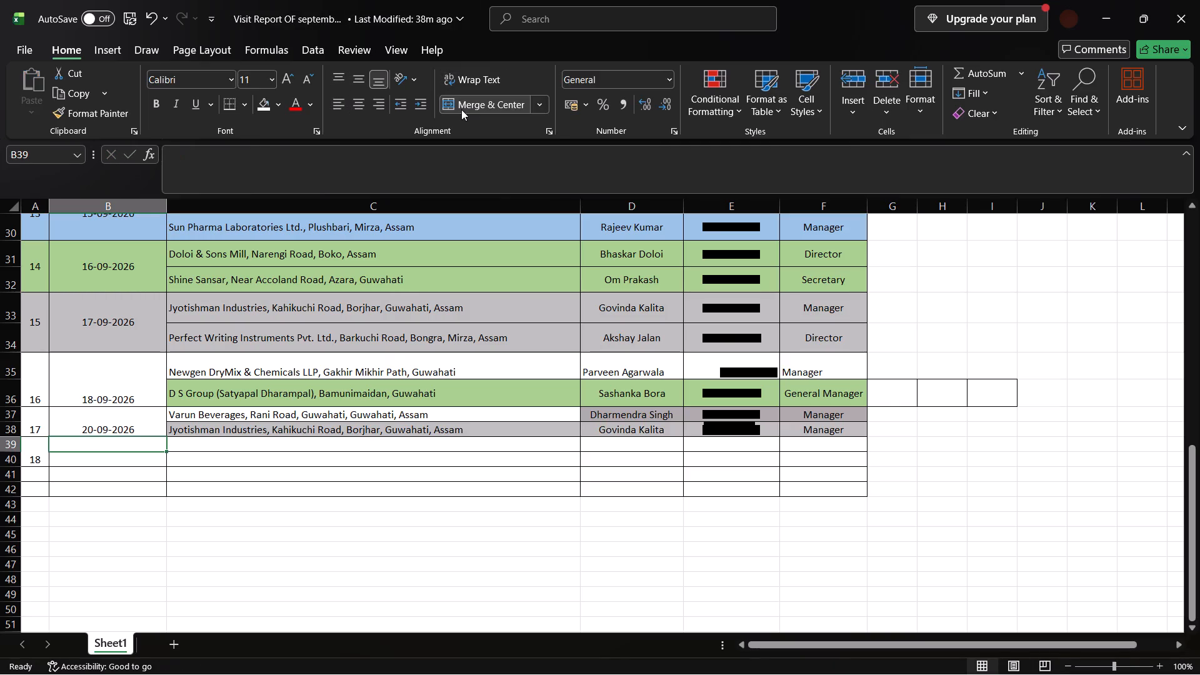
# Copy the Lalit PloyWave LLP visit and contact details from C3:F3 into C39:F39 as the first visit of entry 18.
pyautogui.scroll(4, 444, 297)
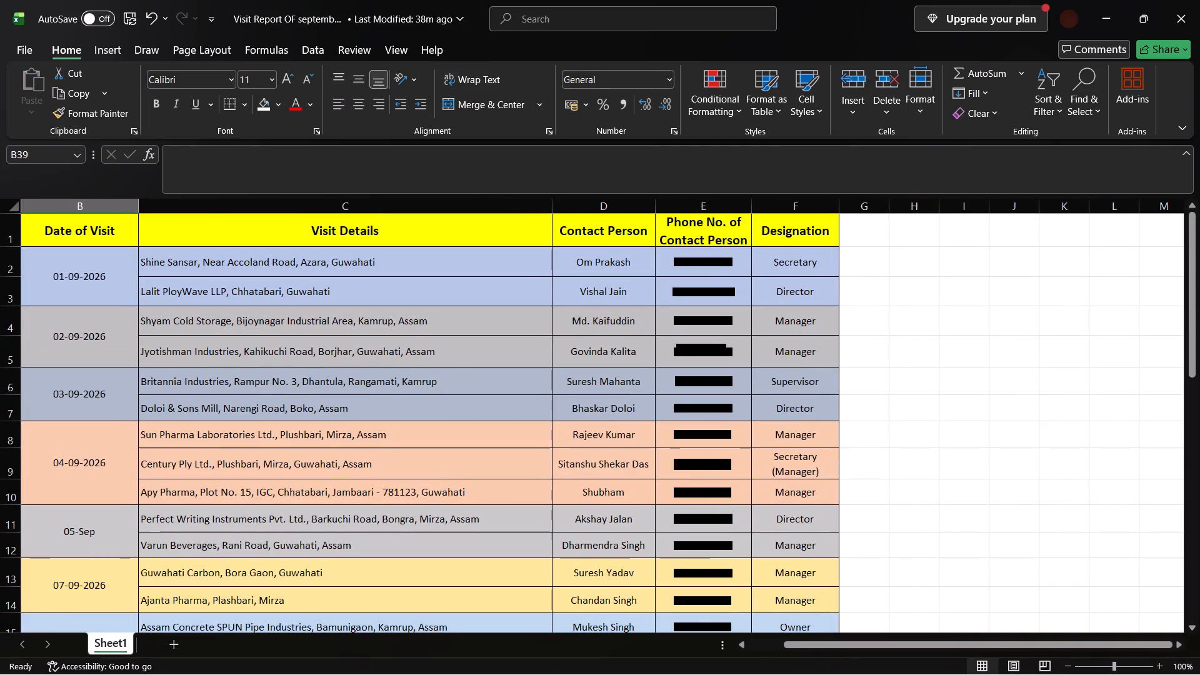
pyautogui.moveTo(174, 296); pyautogui.dragTo(770, 292)
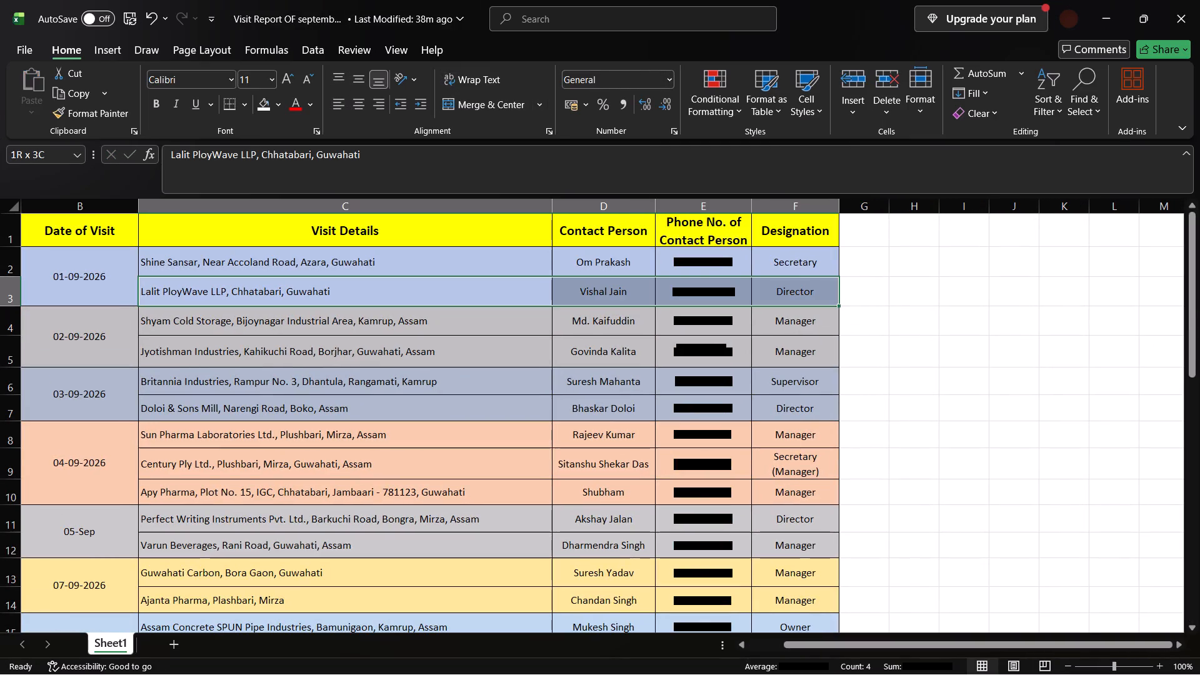
pyautogui.moveTo(770, 292); pyautogui.dragTo(771, 292)
pyautogui.hotkey('ctrl', 'c')
pyautogui.scroll(-5, 771, 292)
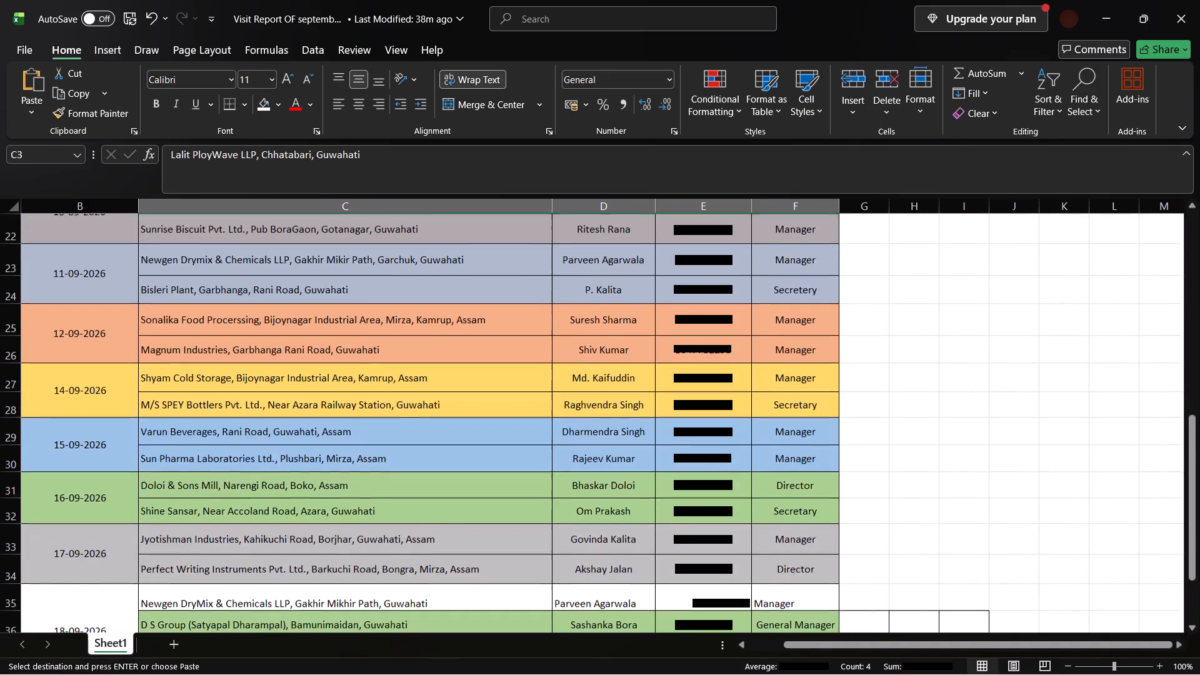
pyautogui.scroll(-2, 472, 475)
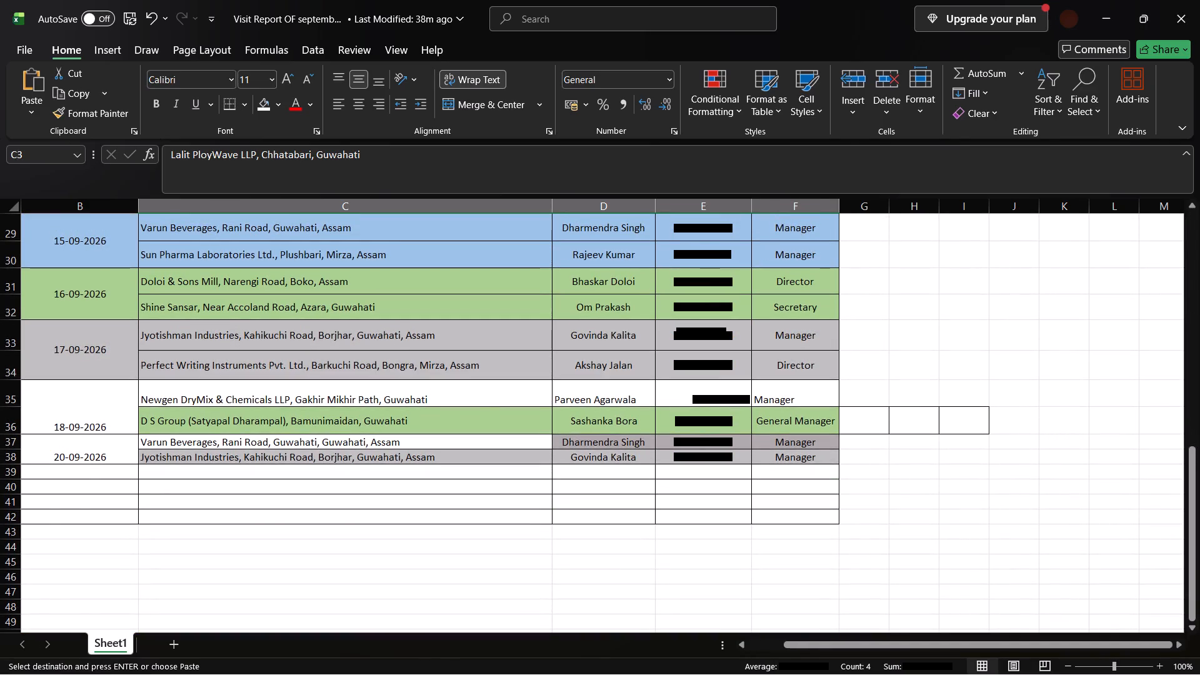
pyautogui.hscroll(2, 99, 472)
pyautogui.click(90, 476)
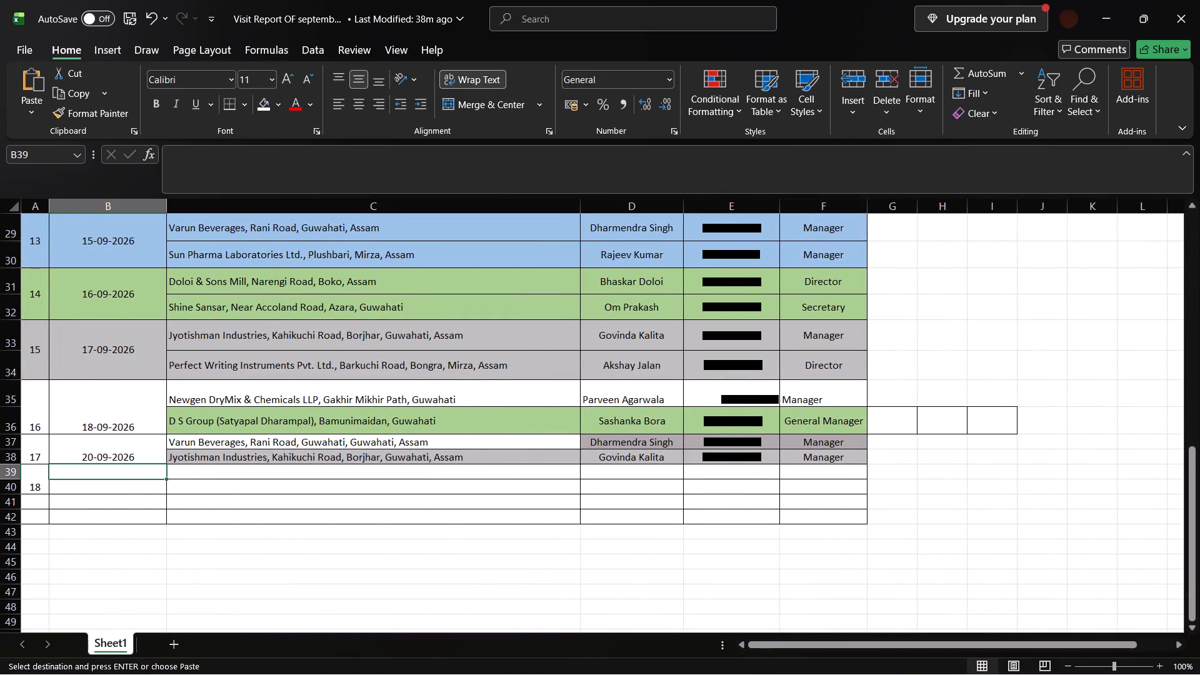
pyautogui.click(214, 475)
pyautogui.hotkey('ctrl', 'v')
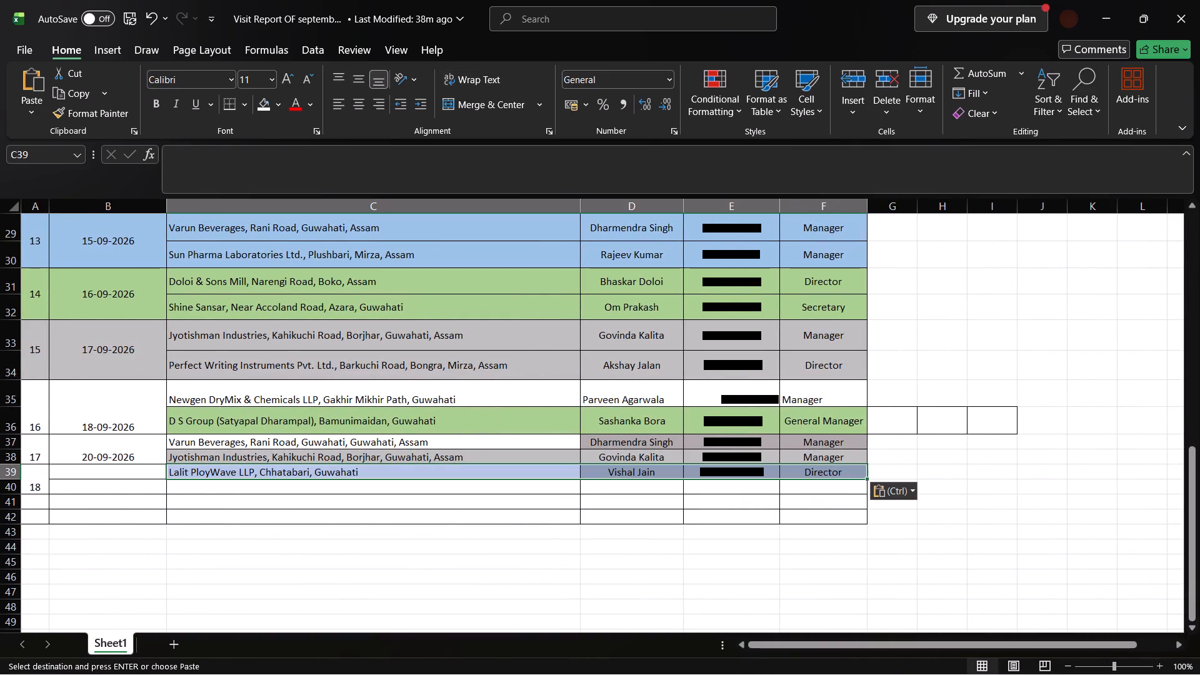
# Merge and center B39:B40 and enter the date 21-09-2026 for entry 18.
pyautogui.moveTo(82, 476); pyautogui.dragTo(82, 477)
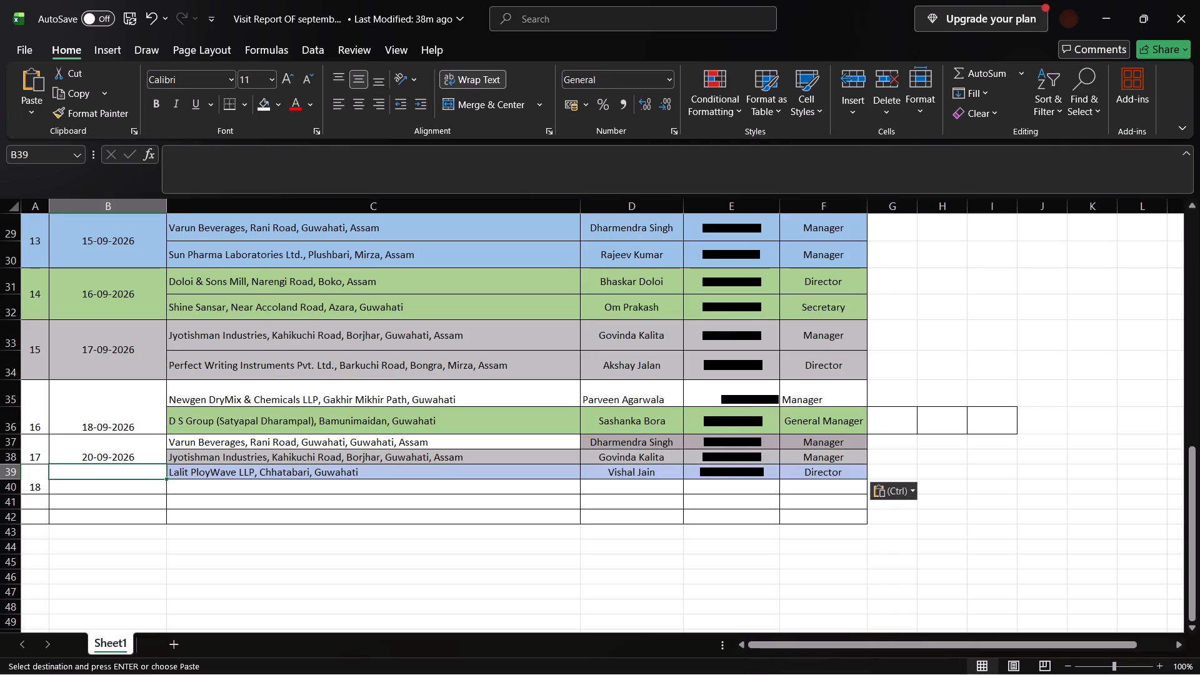
pyautogui.moveTo(82, 477); pyautogui.dragTo(82, 486)
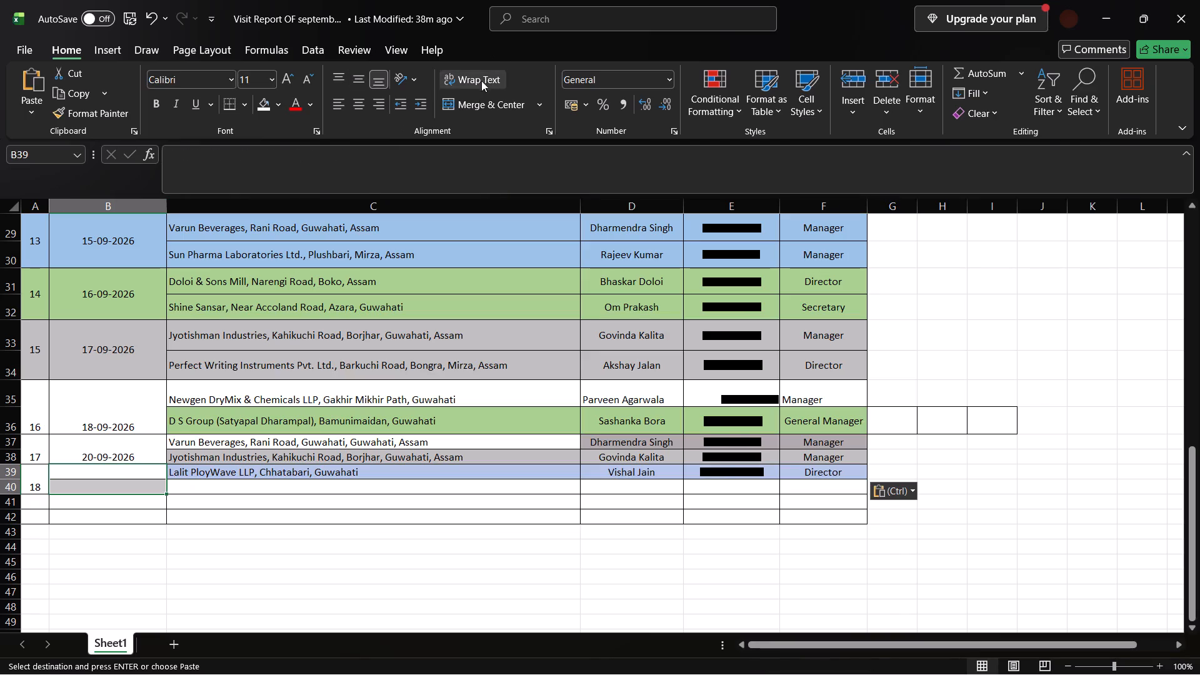
pyautogui.click(479, 104)
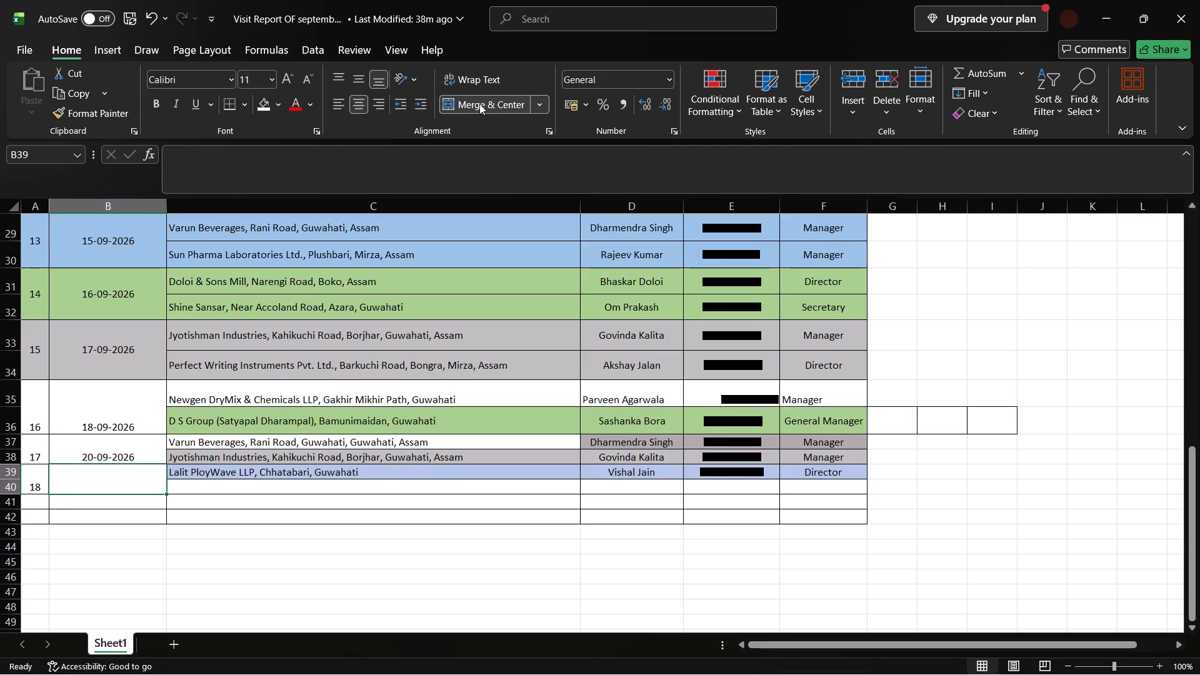
pyautogui.write('21-09-2026')
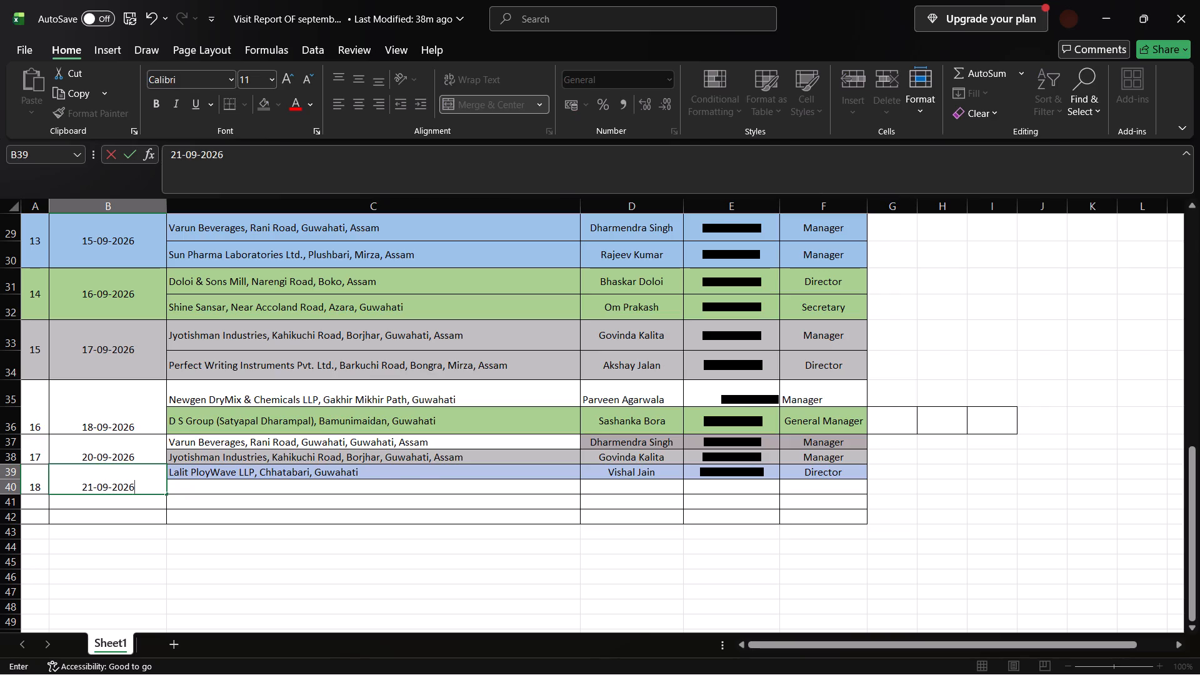
pyautogui.press('Right')
pyautogui.press('Down')
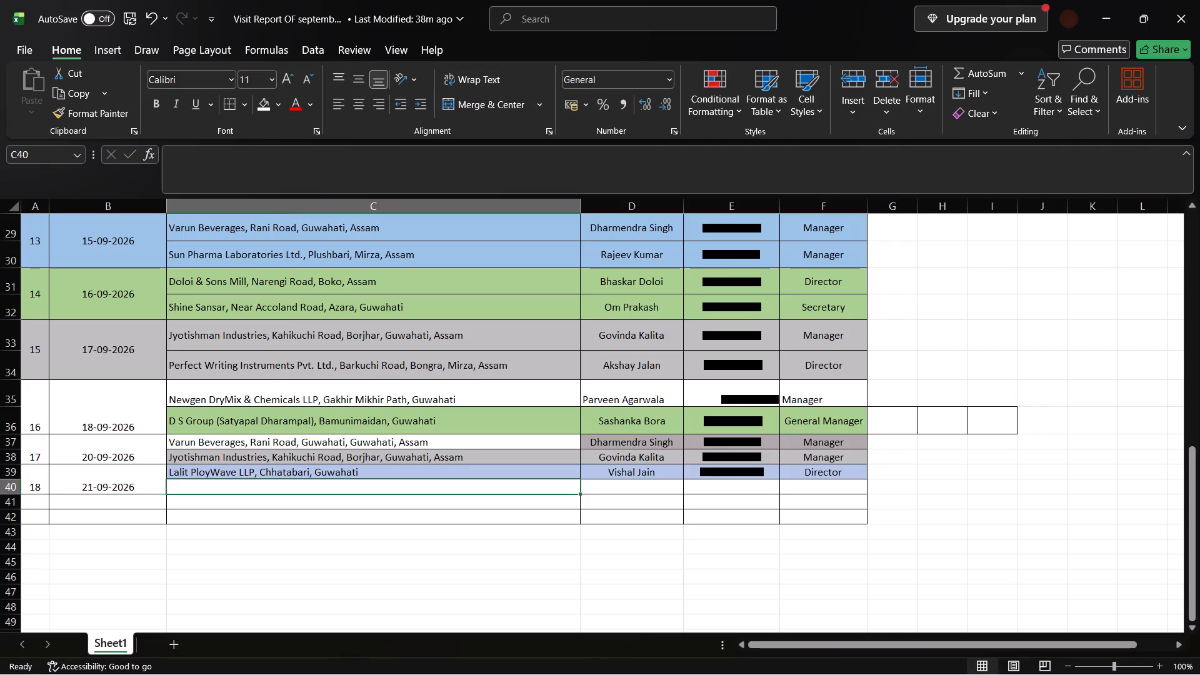
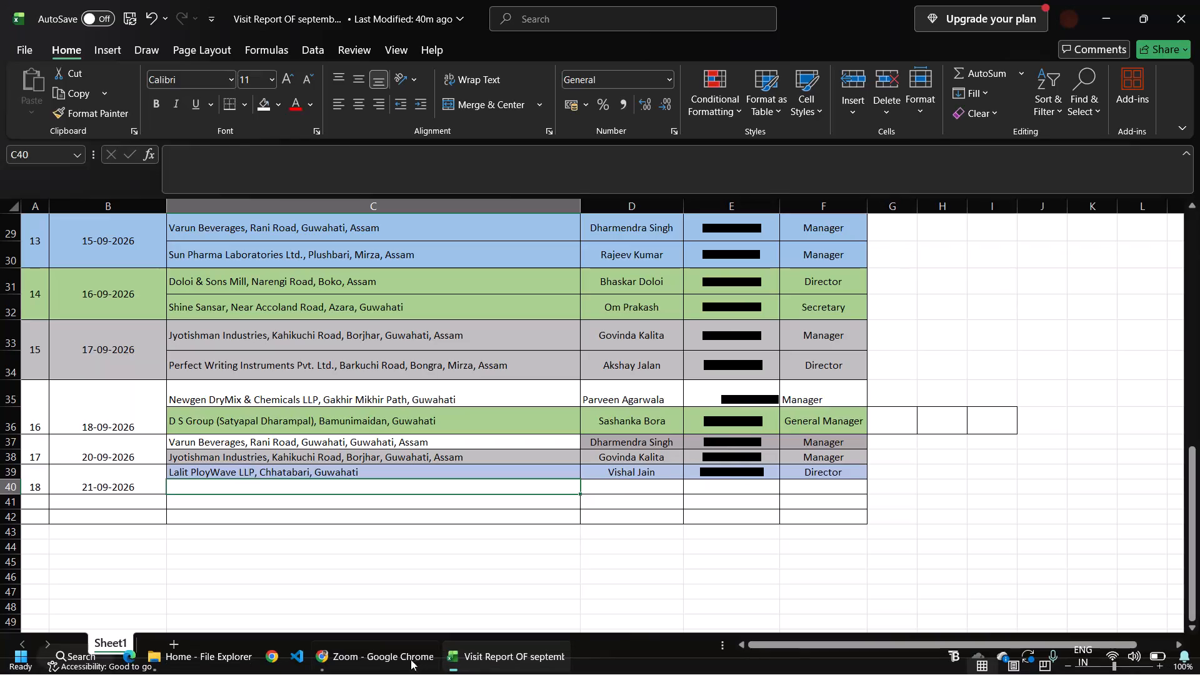
# Switch to Google Chrome and open a new browser tab beside the Zoom meeting page.
pyautogui.click(354, 657)
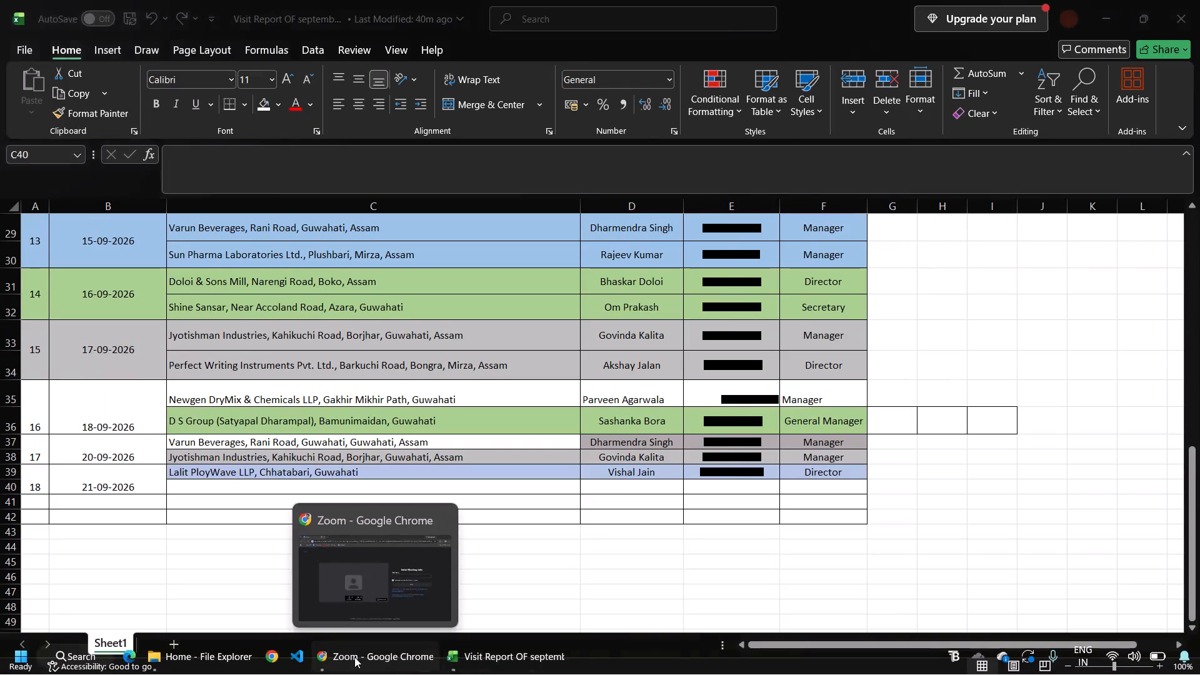
pyautogui.click(230, 9)
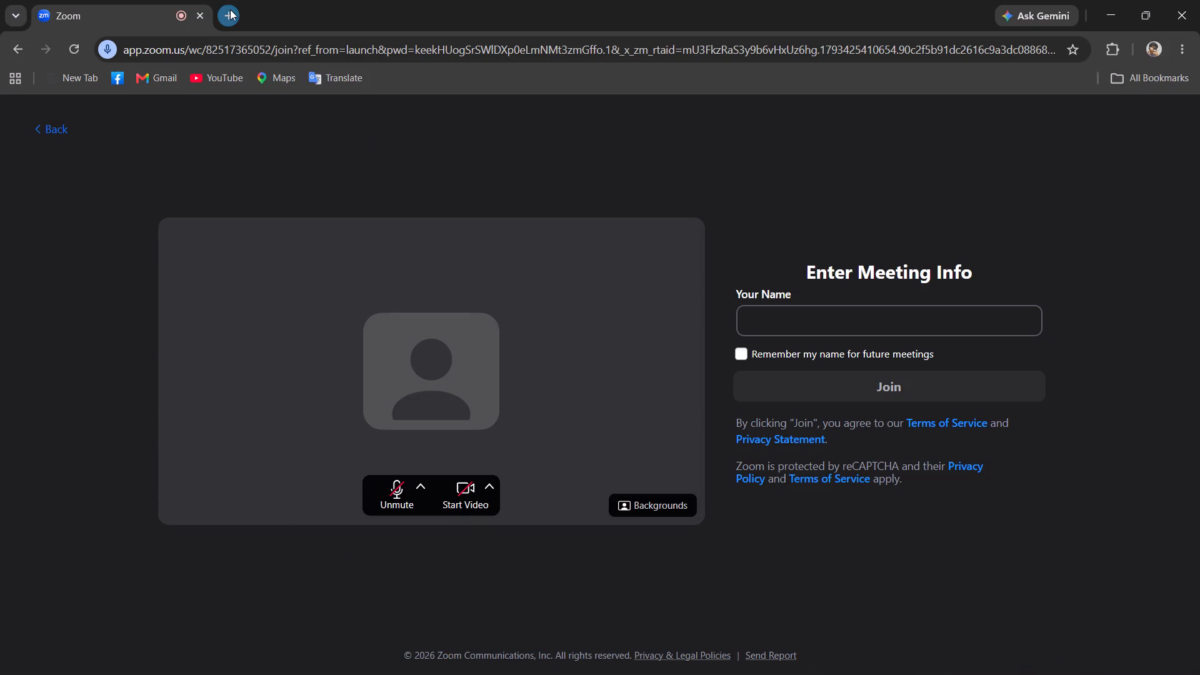
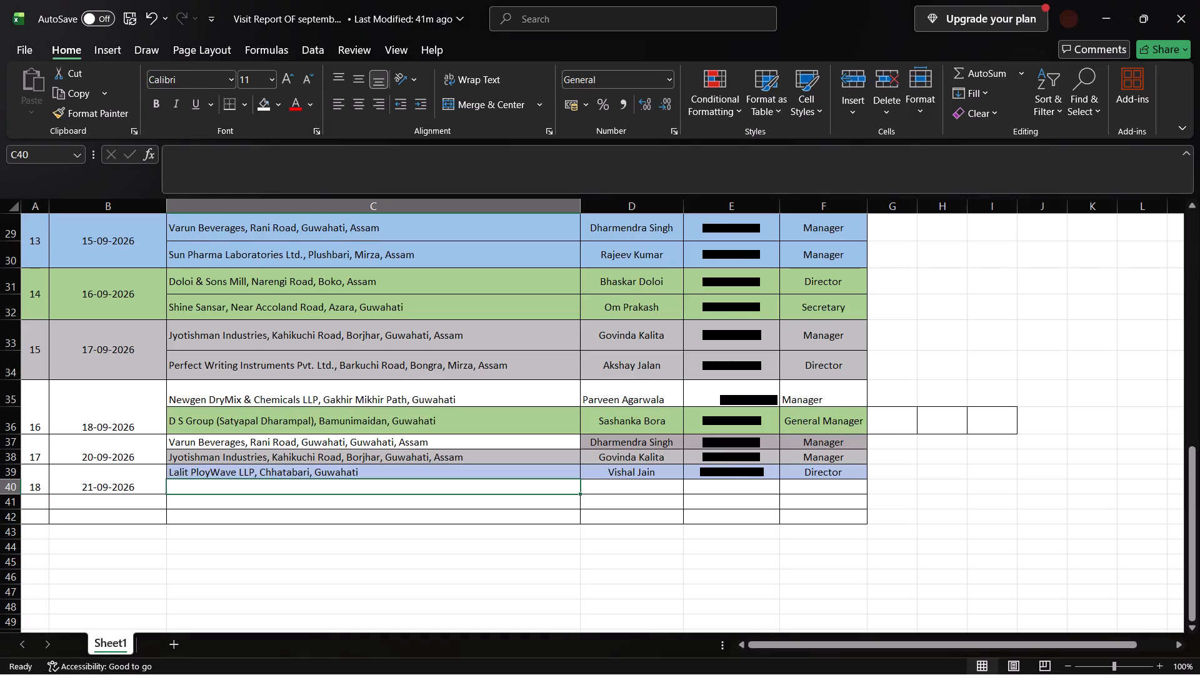
# Copy the Sunrise Biscuit Pvt. Ltd. visit and contact details from C22:F22 into C40:F40 as the second visit of entry 18.
pyautogui.scroll(-1, 582, 498)
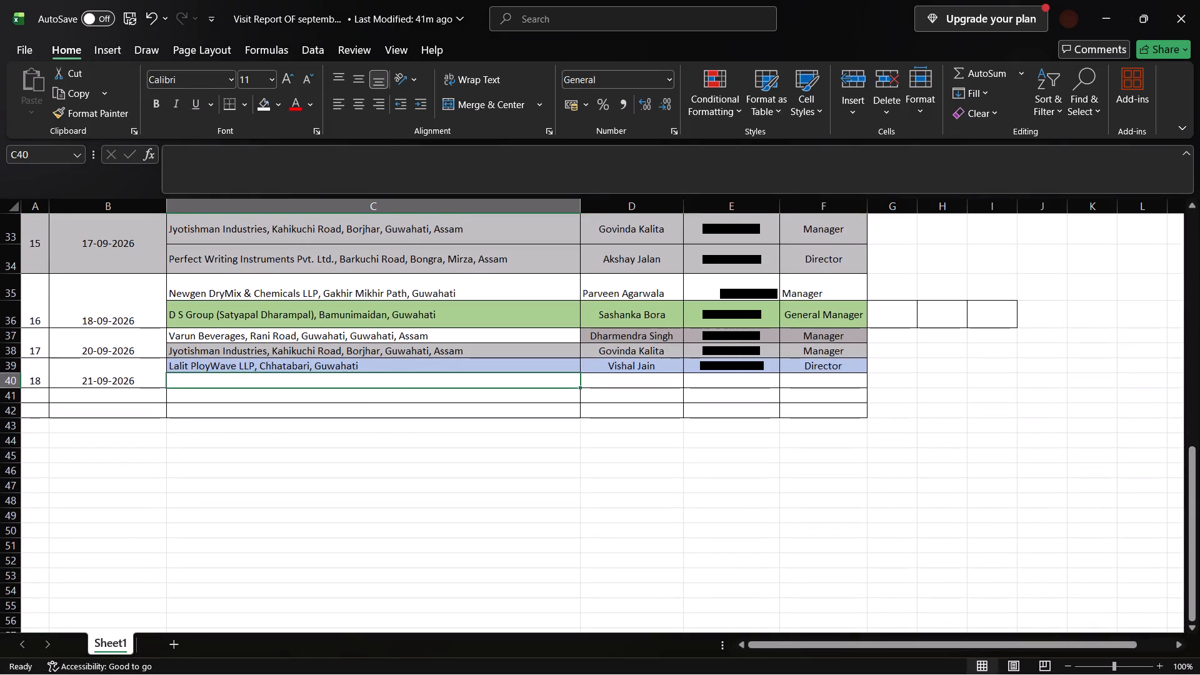
pyautogui.scroll(3, 254, 376)
pyautogui.moveTo(206, 389); pyautogui.dragTo(807, 372)
pyautogui.hotkey('ctrl', 'c')
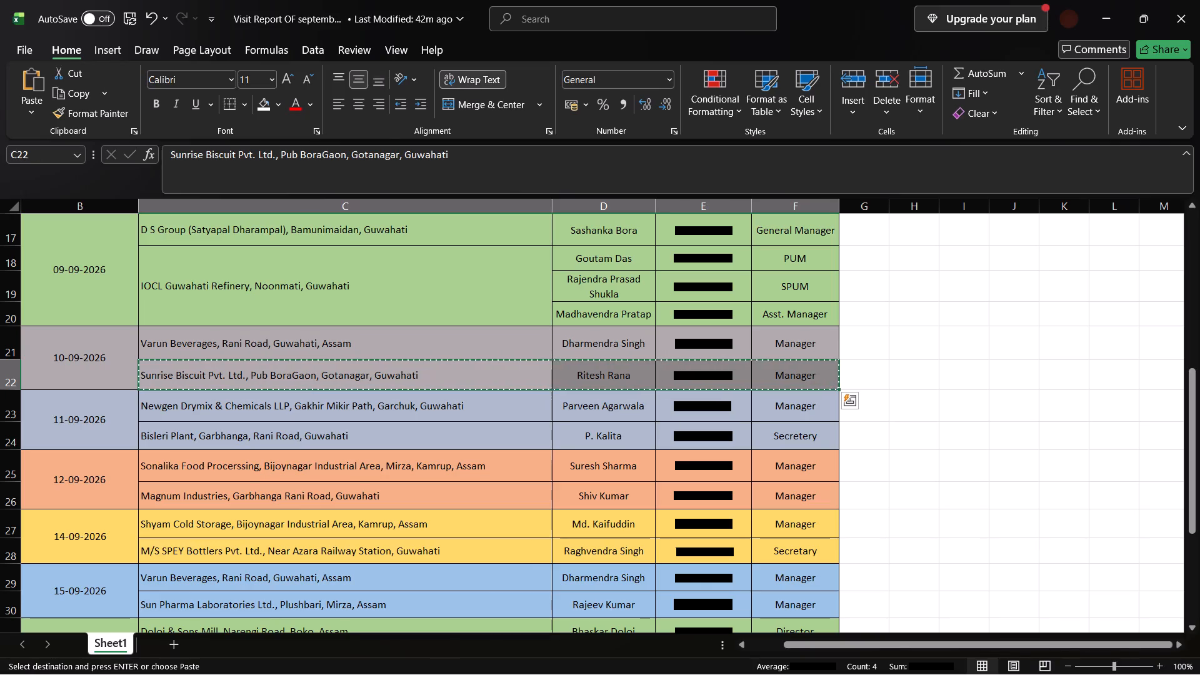
pyautogui.scroll(-2, 807, 372)
pyautogui.click(241, 542)
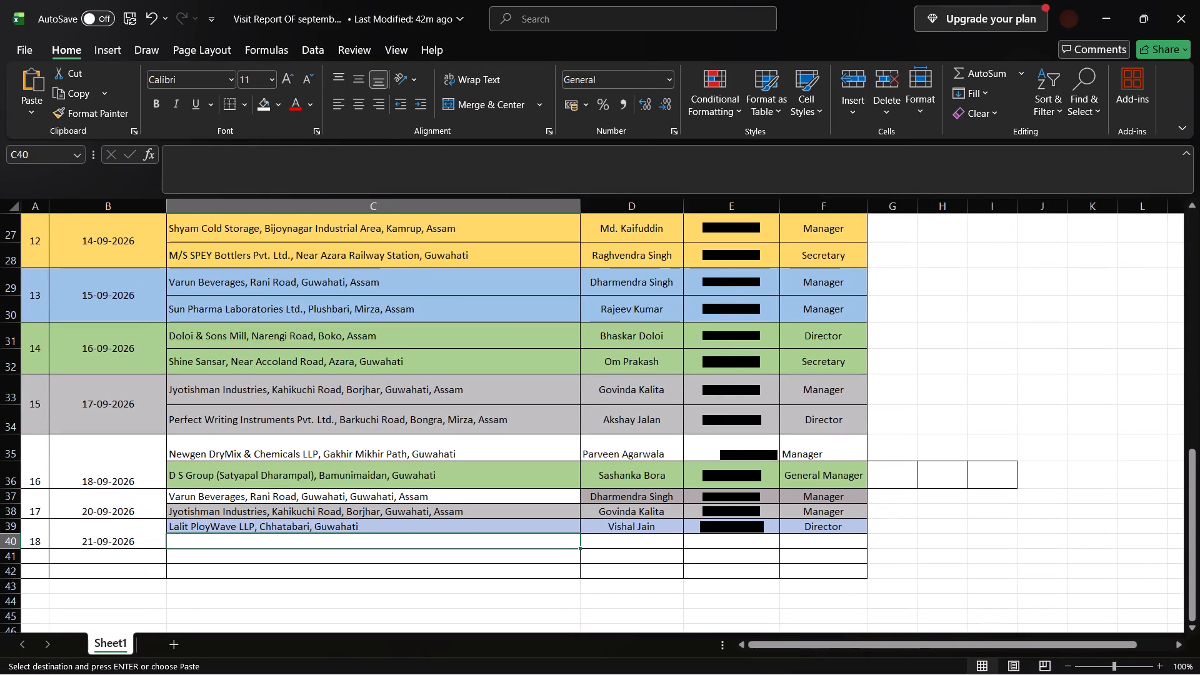
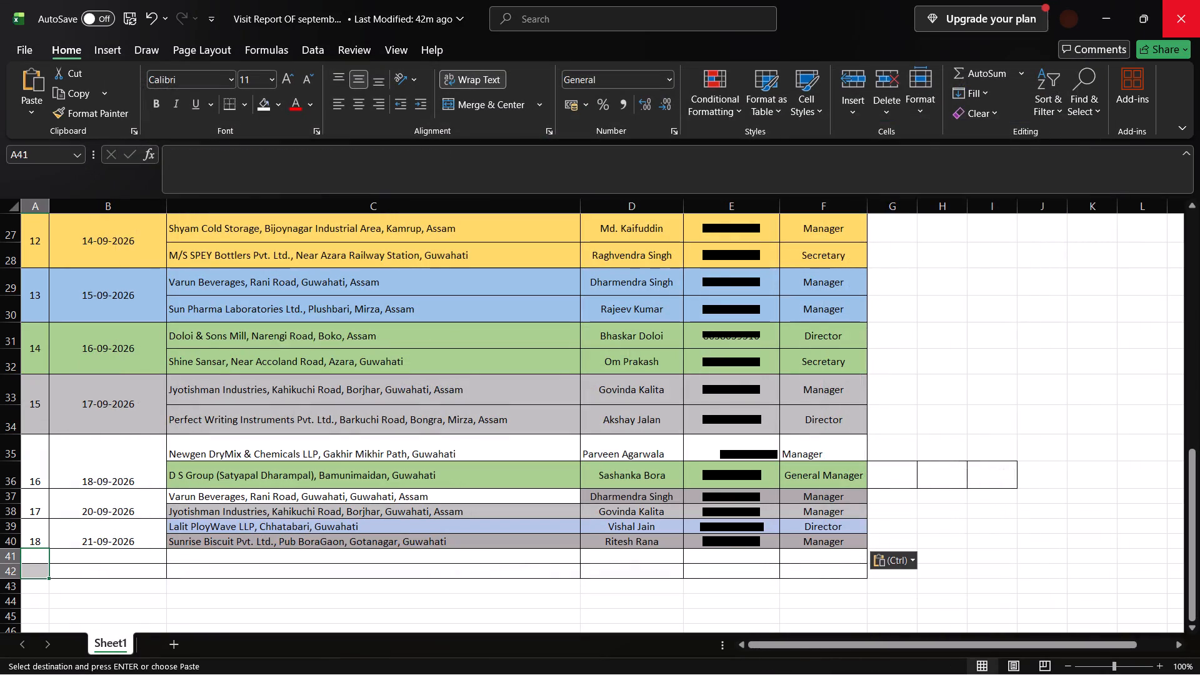
# Start entry 19 by merging A41:A42 for the number 19 and B41:B42 for the date 22-09-2026.
pyautogui.click(471, 109)
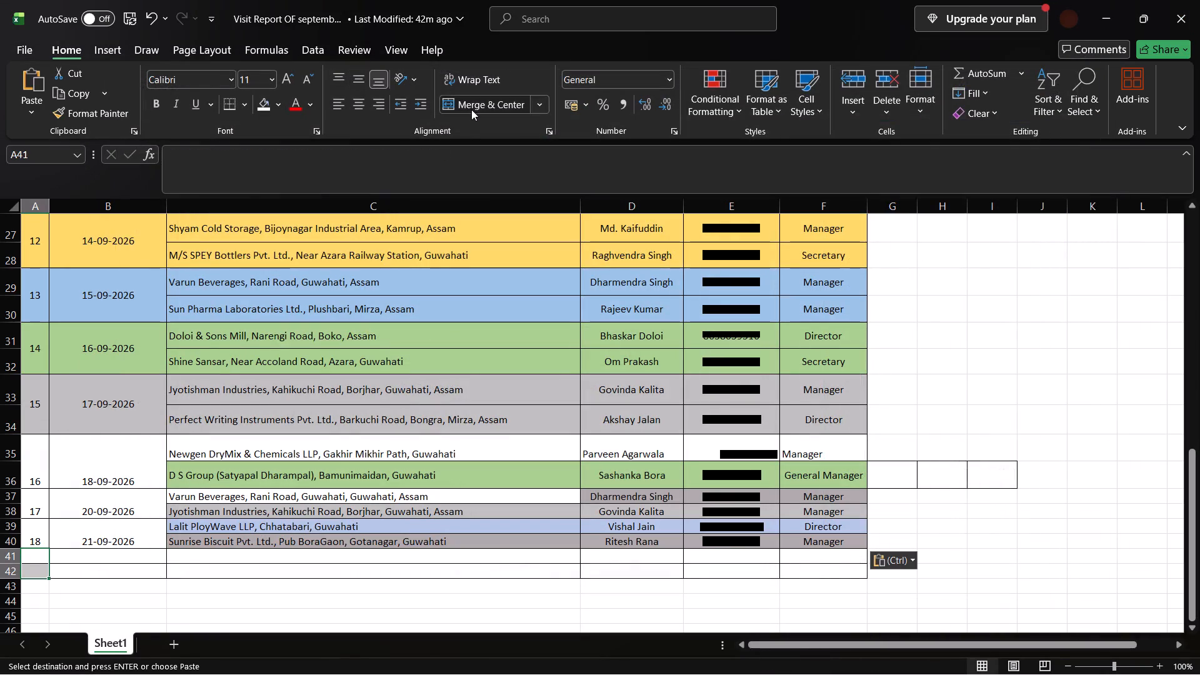
pyautogui.write('19')
pyautogui.press('Right')
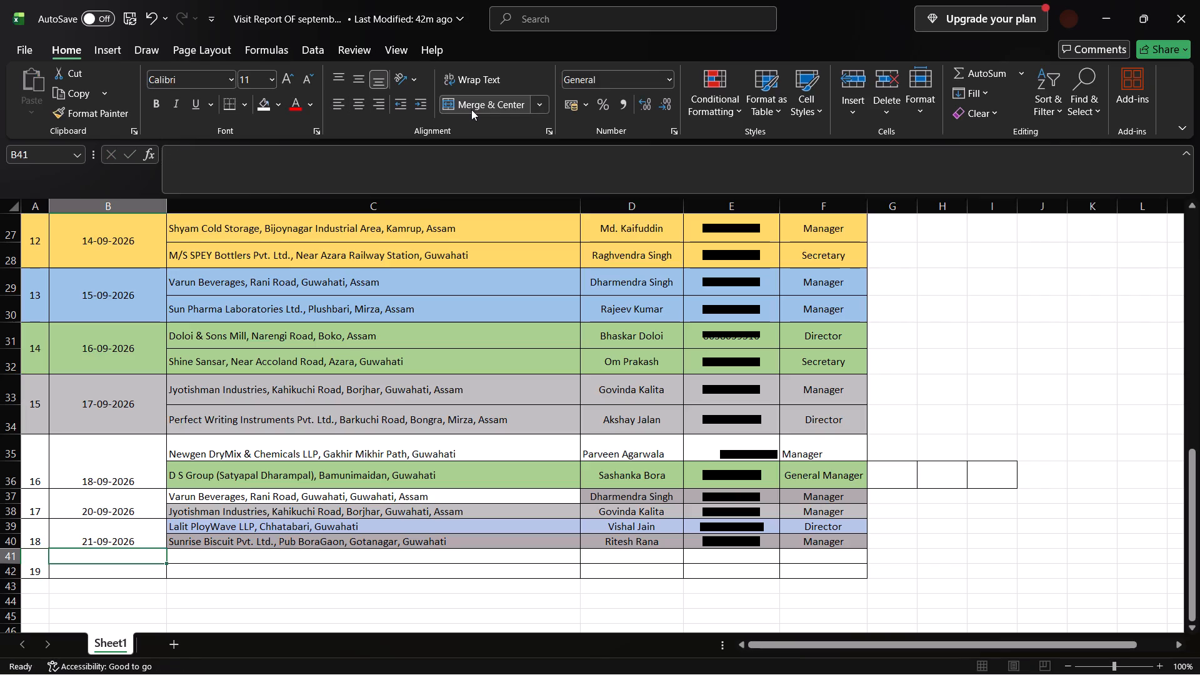
pyautogui.moveTo(103, 558); pyautogui.dragTo(102, 572)
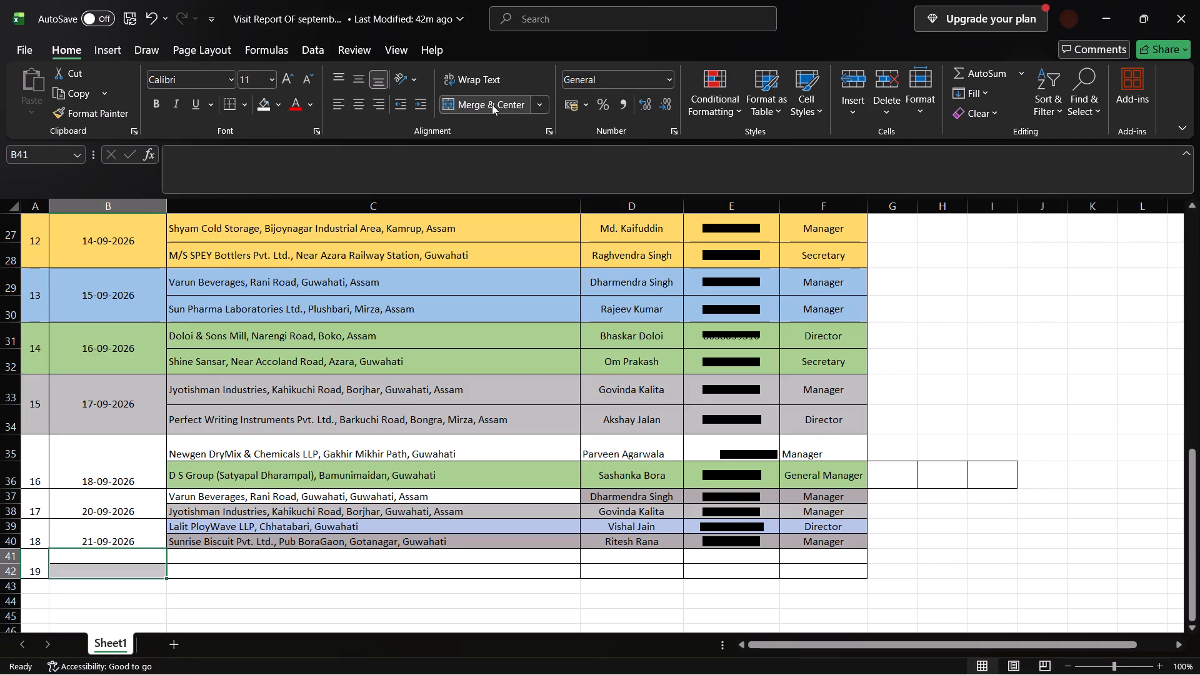
pyautogui.click(492, 104)
pyautogui.write('22-09-')
pyautogui.write('2026')
pyautogui.press('Right')
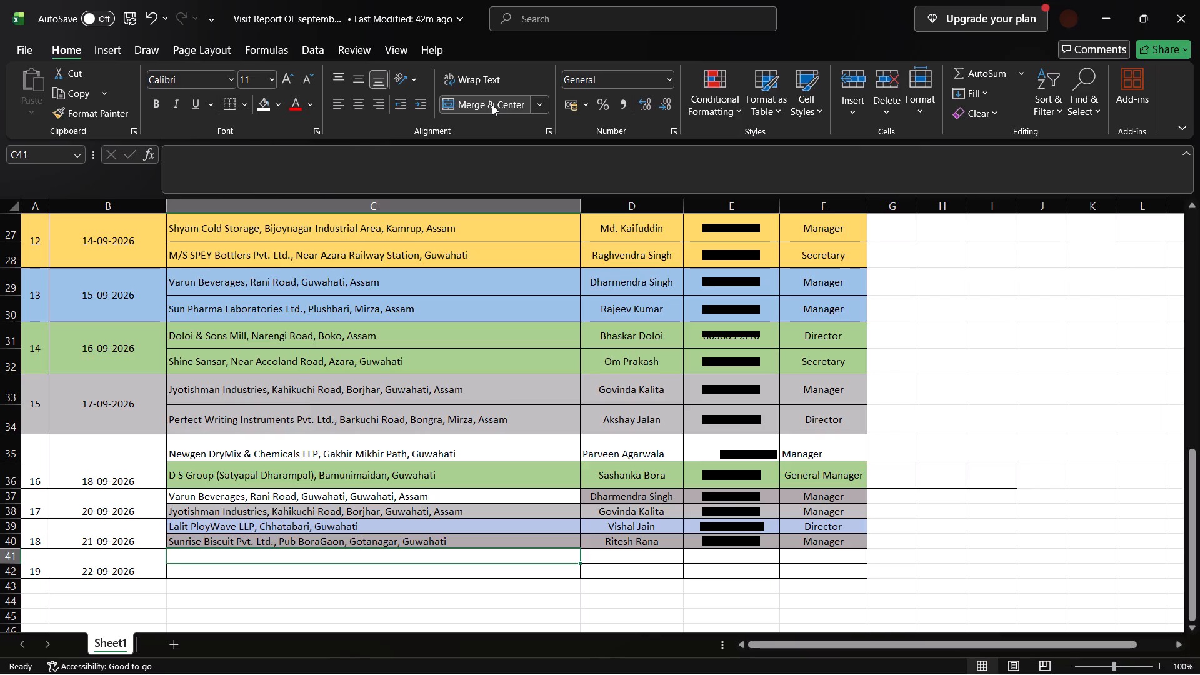
# Pick an earlier visit row whose details can be reused for the first visit of entry 19.
pyautogui.click(597, 332)
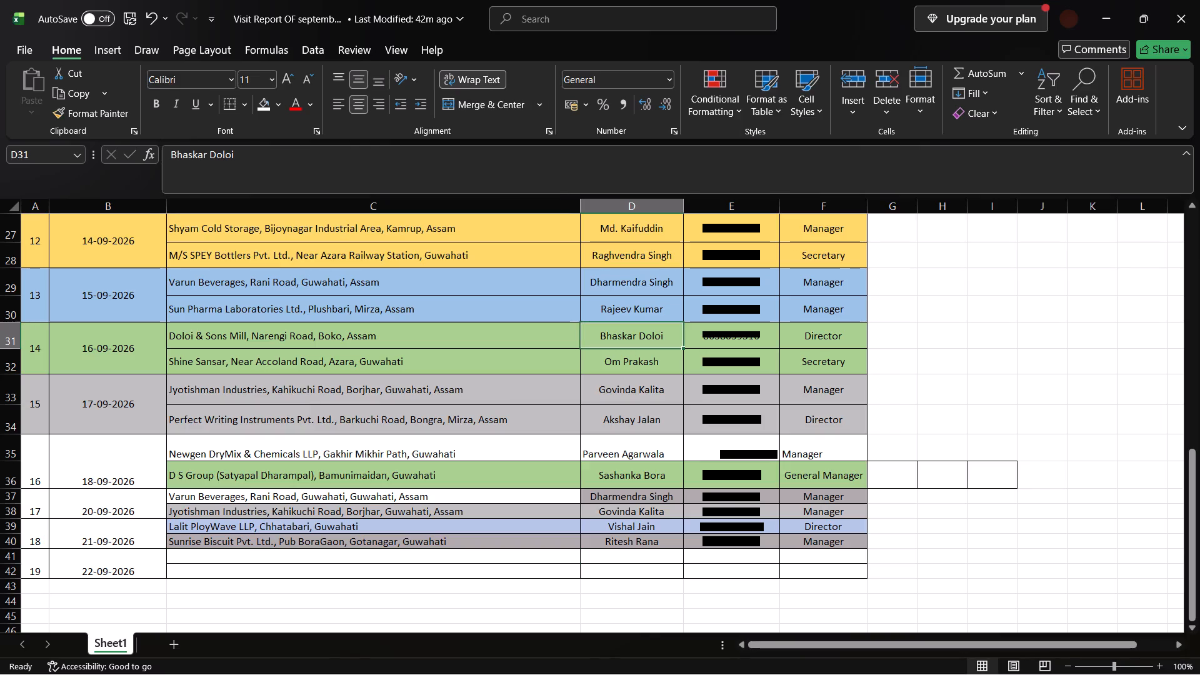
pyautogui.click(591, 307)
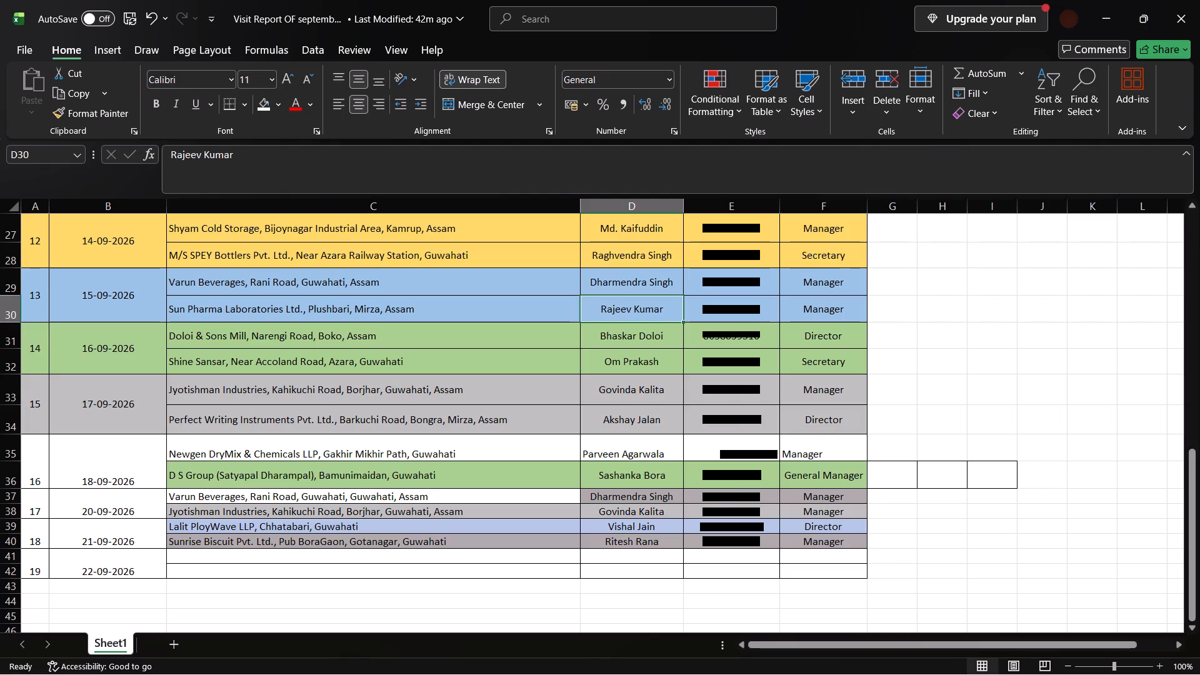
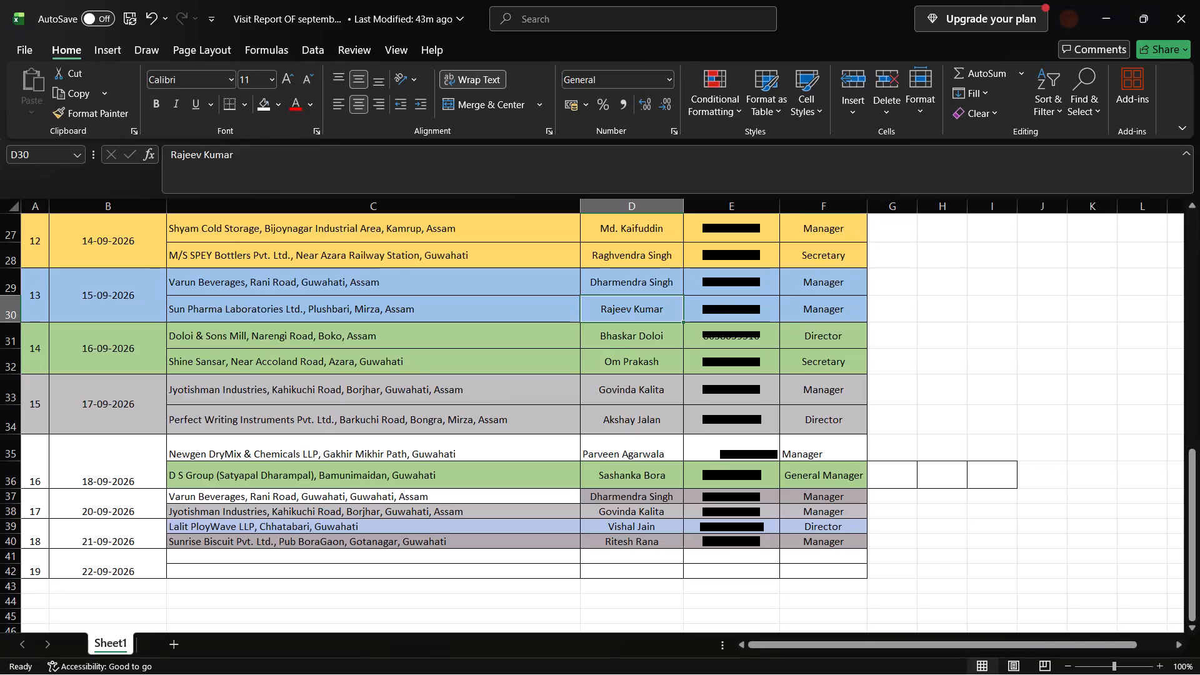
# Copy the PUM's contact details from the IOCL Guwahati Refinery visit, D18:F18, into D41:F41 of entry 19.
pyautogui.scroll(1, 504, 243)
pyautogui.scroll(1, 369, 322)
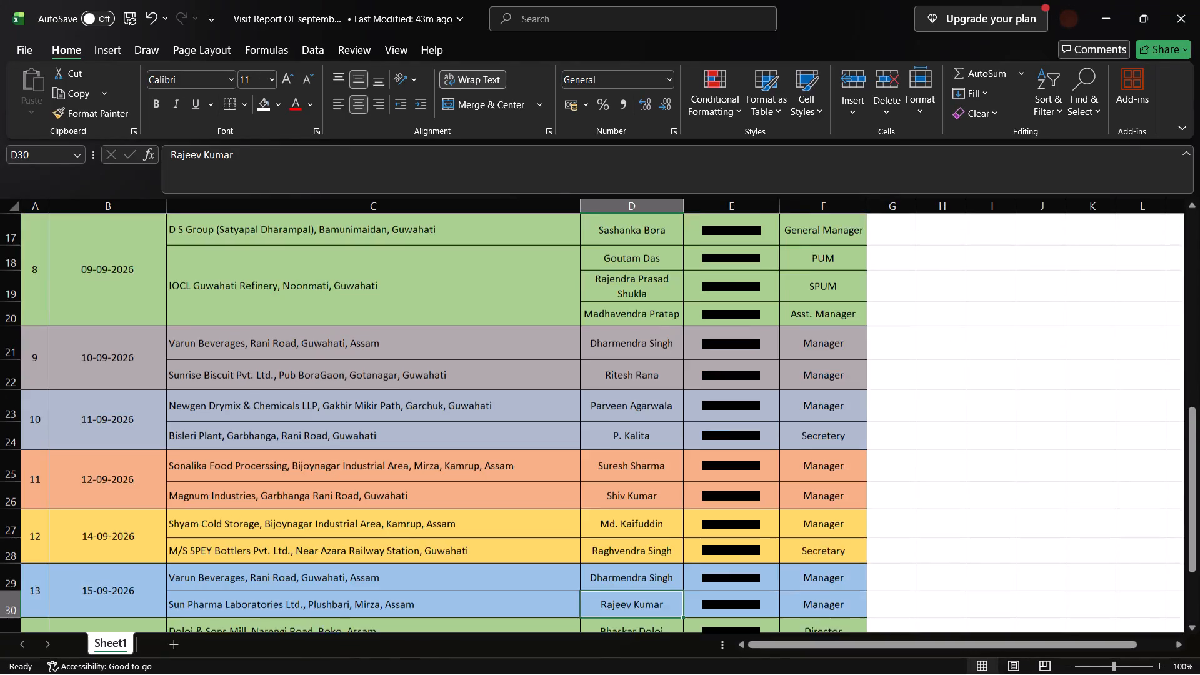
pyautogui.scroll(1, 369, 322)
pyautogui.scroll(1, 257, 313)
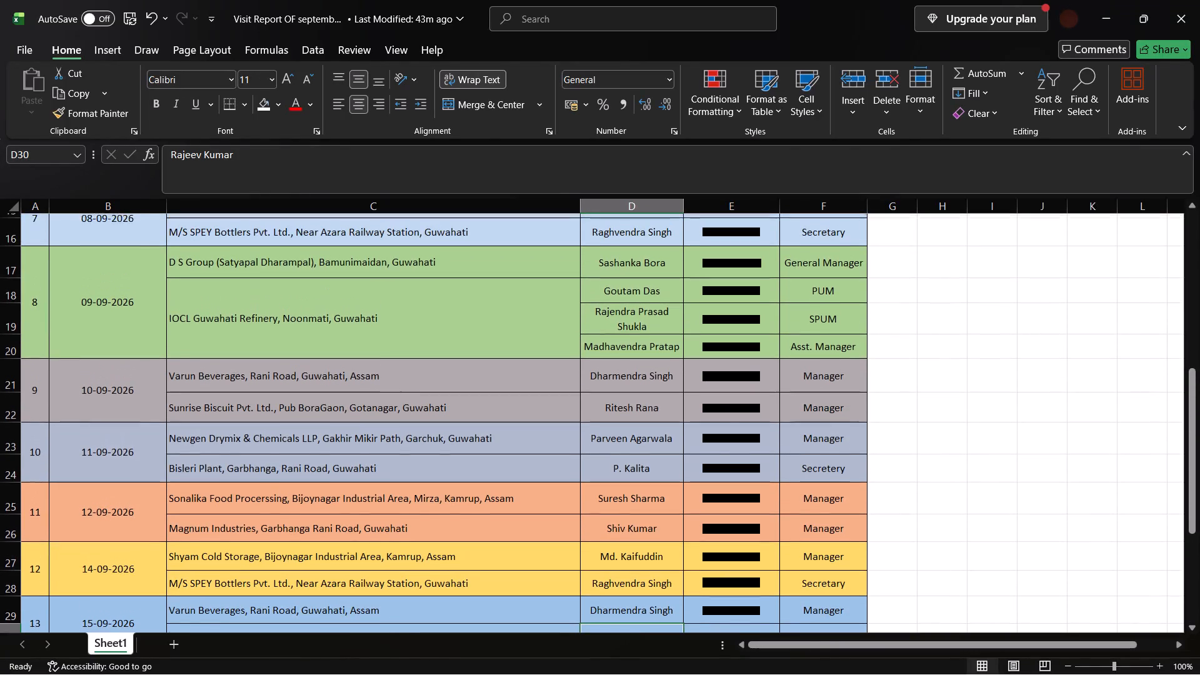
pyautogui.click(257, 313)
pyautogui.moveTo(257, 313); pyautogui.dragTo(632, 268)
pyautogui.click(477, 299)
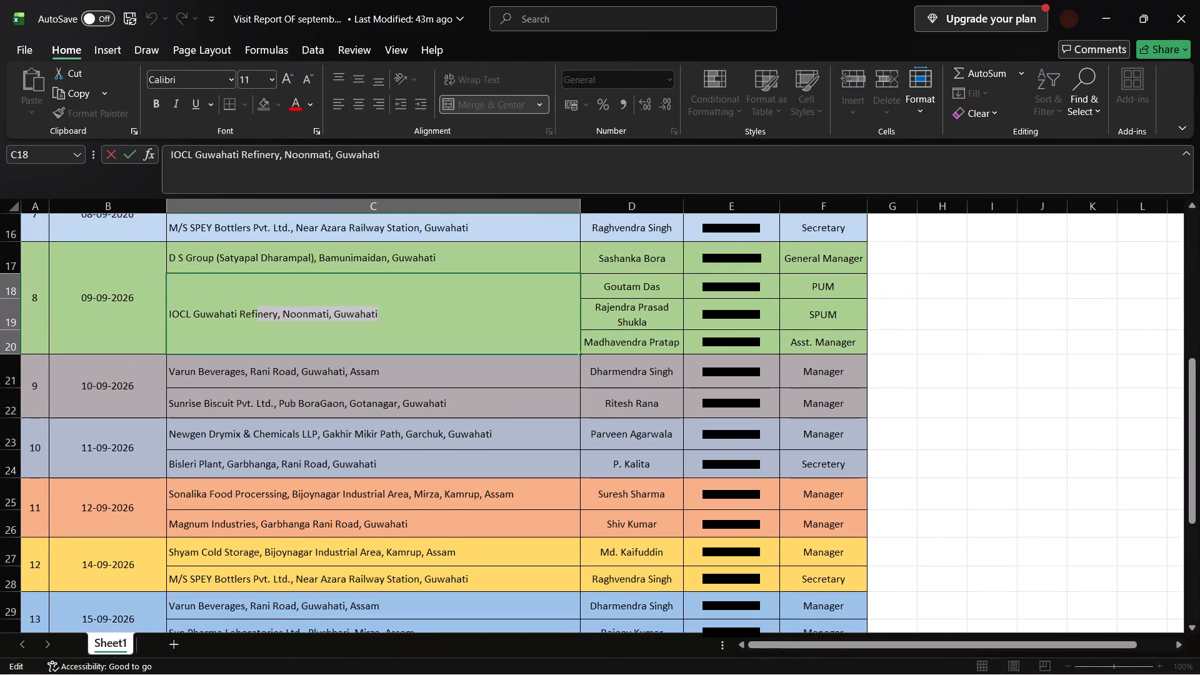
pyautogui.moveTo(599, 286); pyautogui.dragTo(810, 282)
pyautogui.hotkey('ctrl', 'c')
pyautogui.scroll(-2, 810, 282)
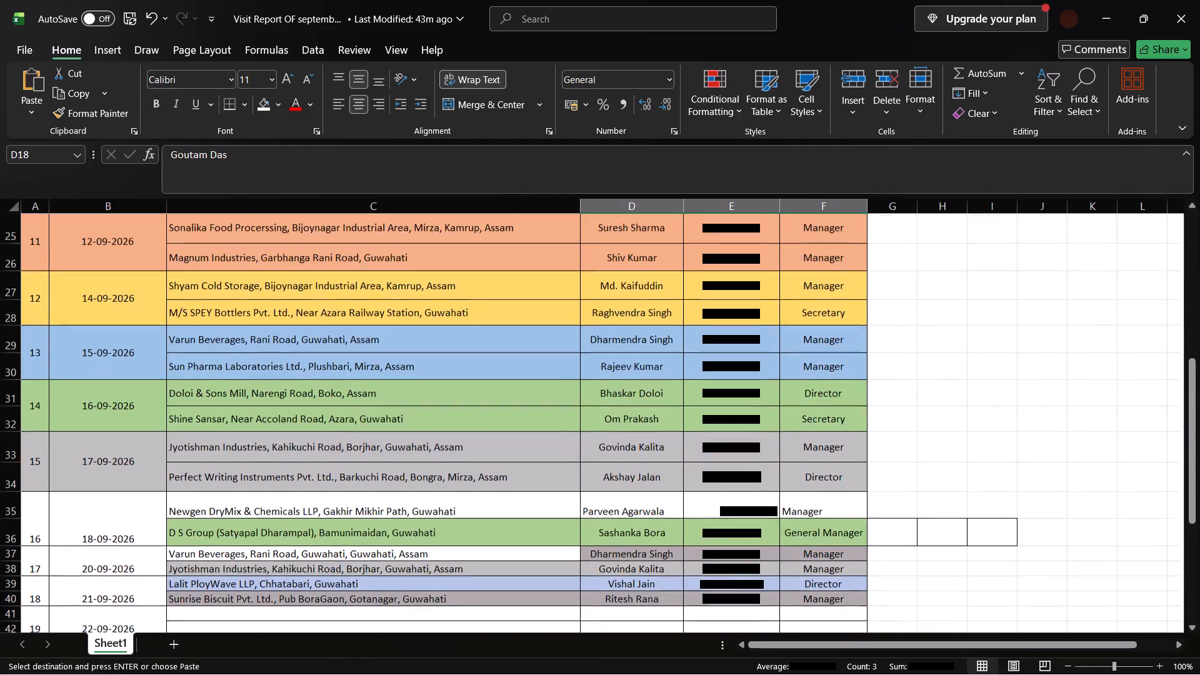
pyautogui.scroll(-2, 810, 282)
pyautogui.click(636, 449)
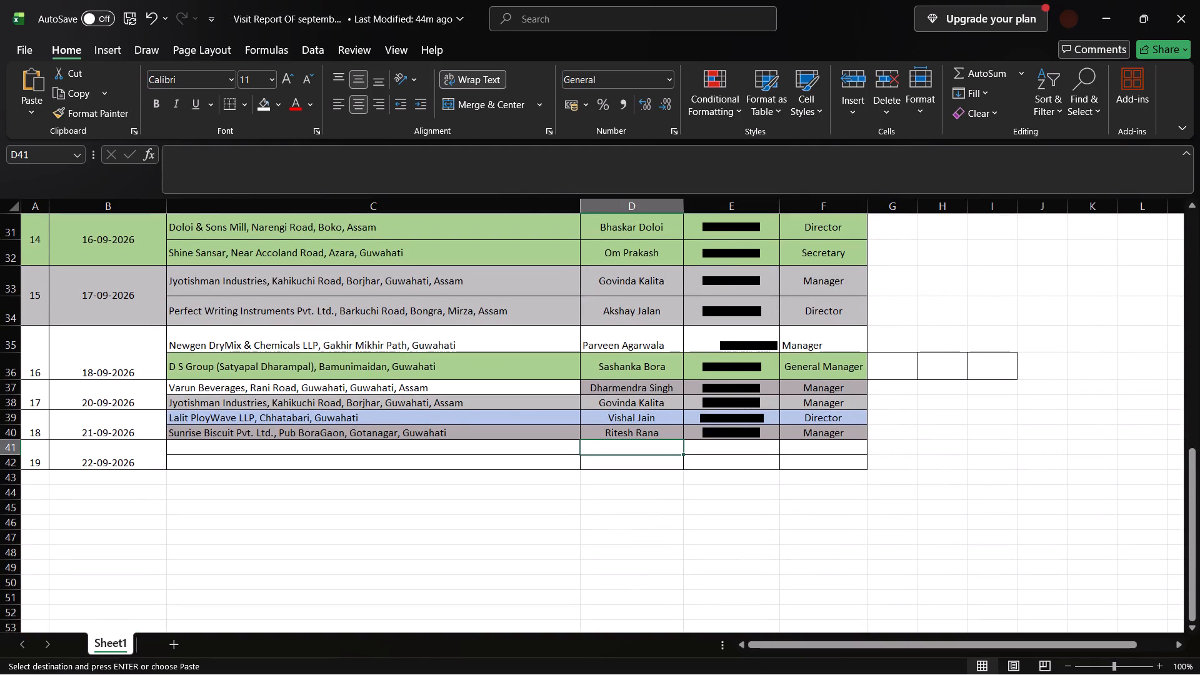
pyautogui.hotkey('ctrl', 'v')
# Copy the Asst. Manager's contact details from the IOCL Guwahati Refinery visit, D20:F20, into D42:F42 of entry 19.
pyautogui.scroll(1, 636, 449)
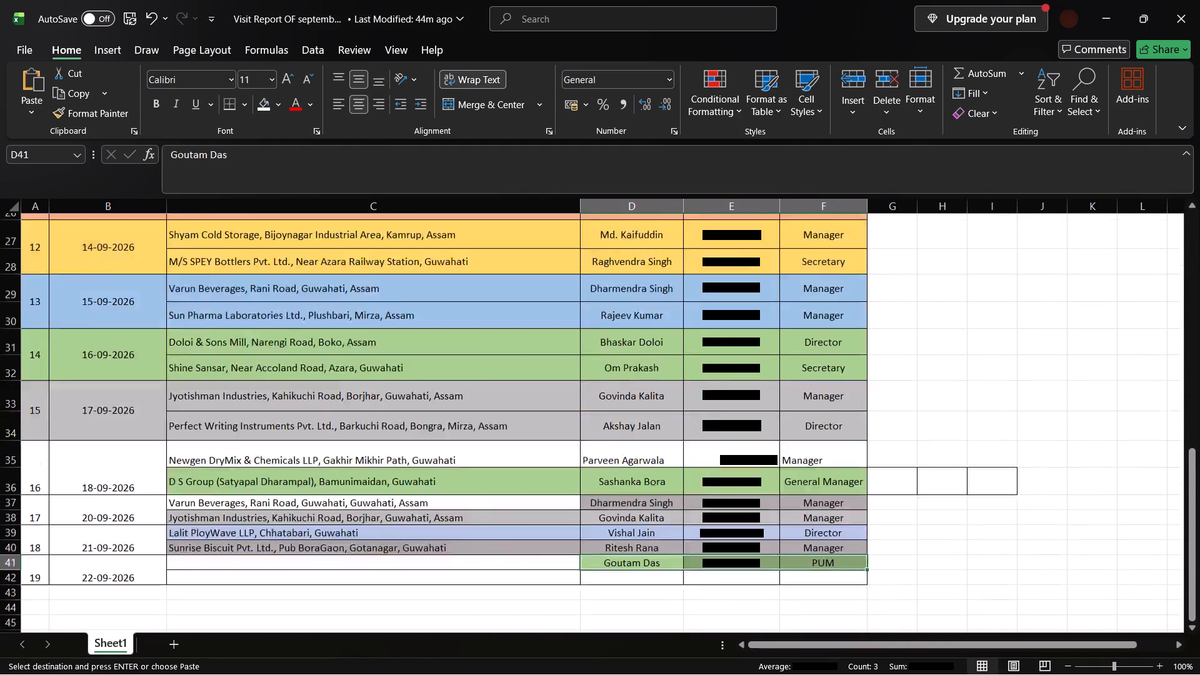
pyautogui.scroll(1, 636, 449)
pyautogui.click(640, 437)
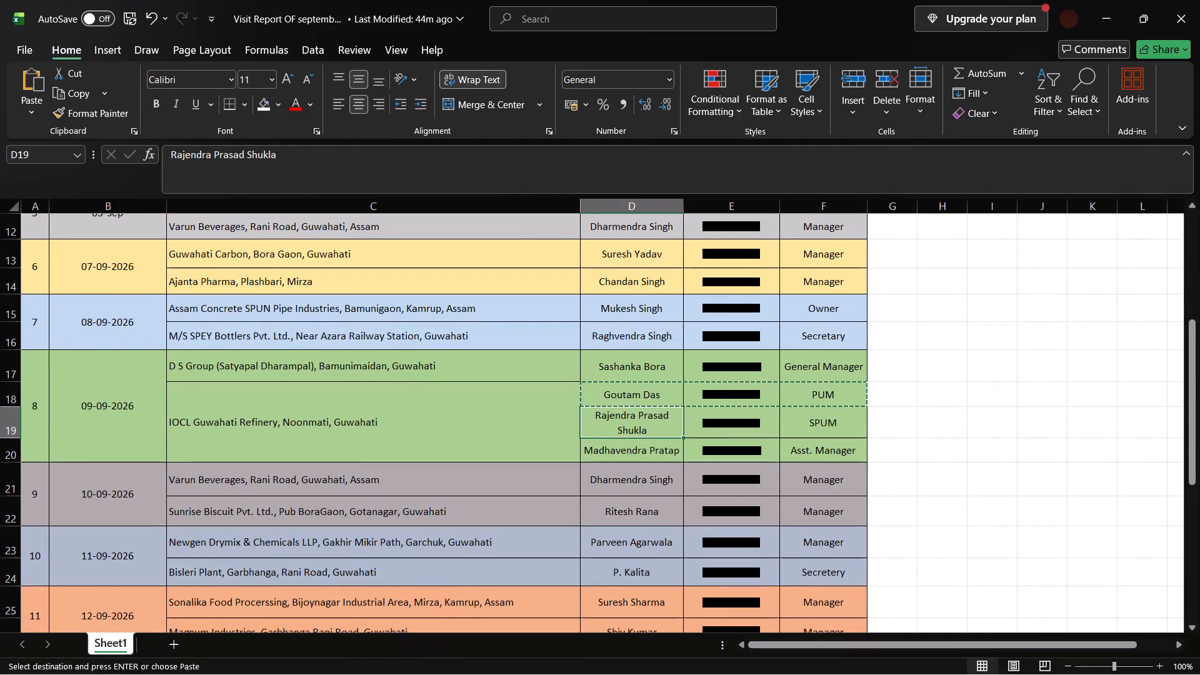
pyautogui.moveTo(634, 448); pyautogui.dragTo(834, 449)
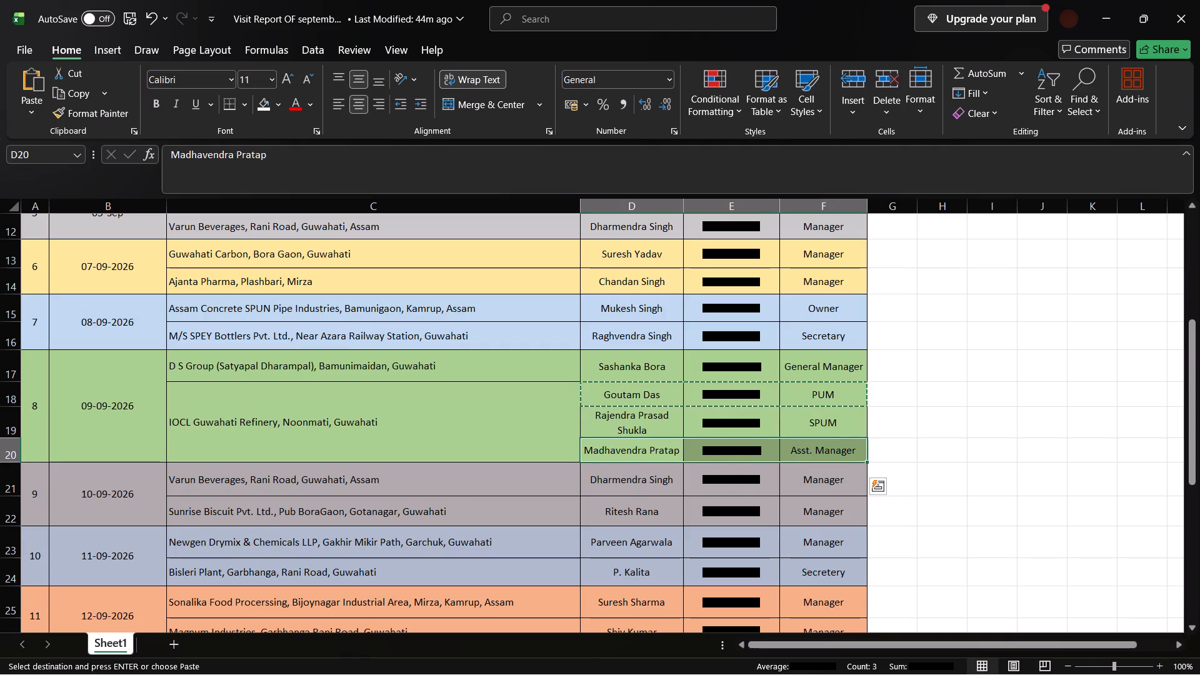
pyautogui.hotkey('ctrl', 'c')
pyautogui.scroll(-5, 834, 449)
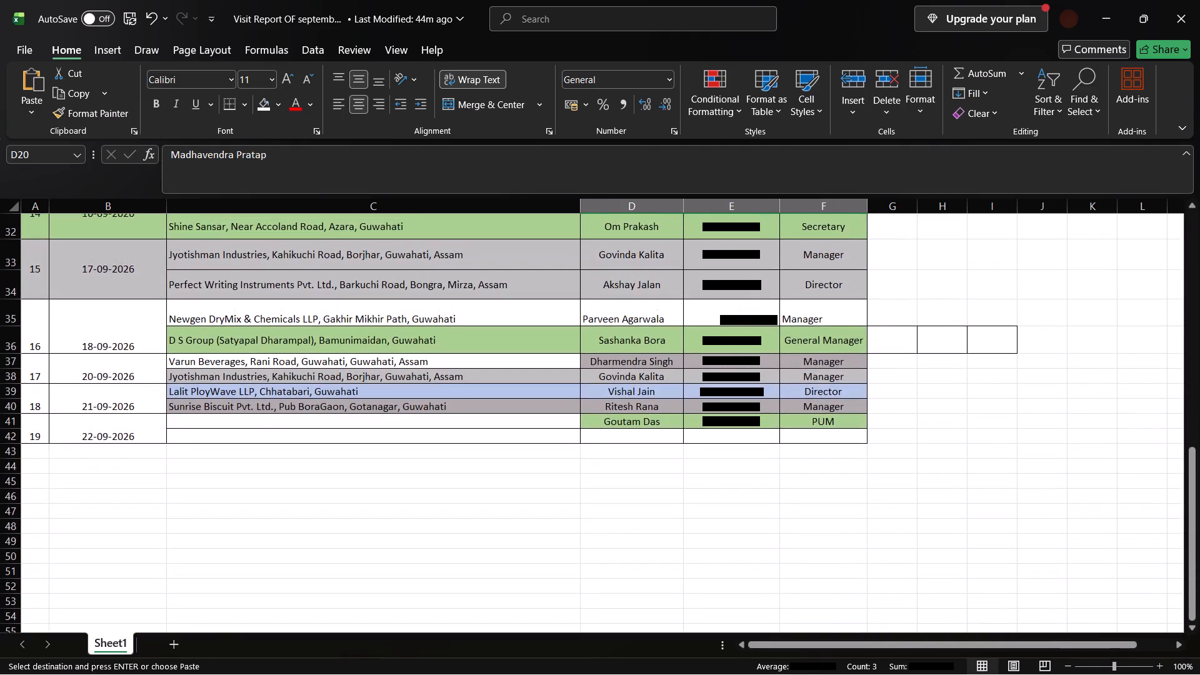
pyautogui.click(647, 436)
pyautogui.hotkey('ctrl', 'v')
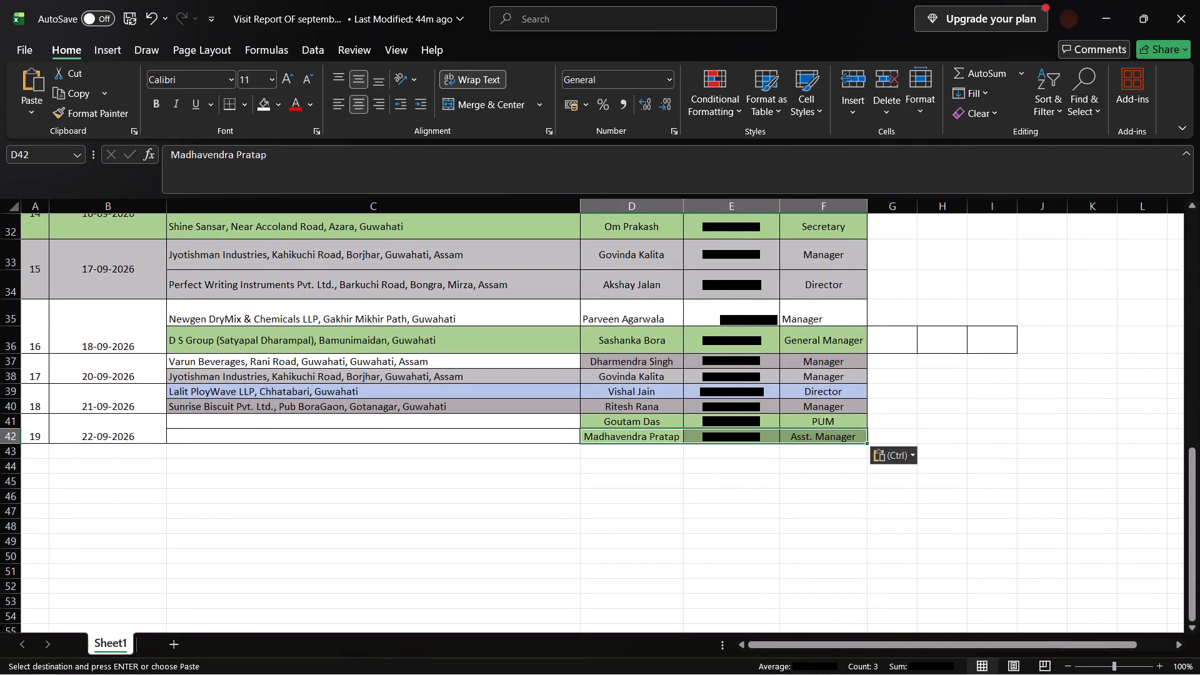
# Increase the heights of rows 41, 40, 39, 38 and 37 to roughly match the taller rows above.
pyautogui.moveTo(8, 428); pyautogui.dragTo(13, 446)
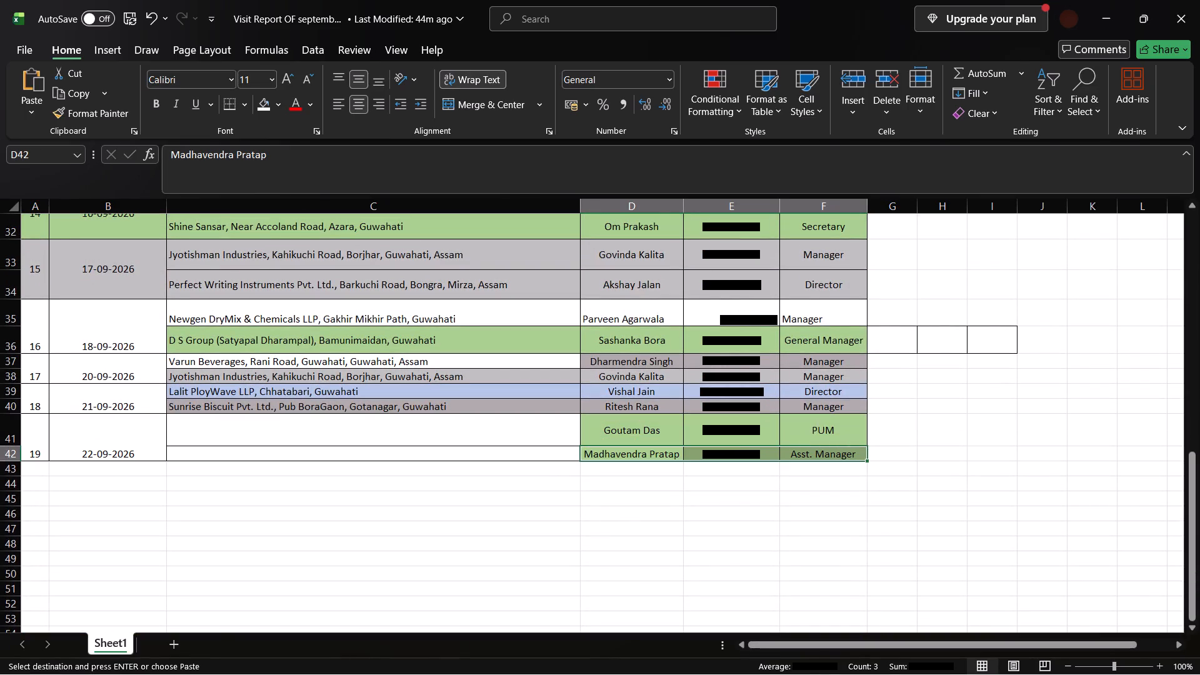
pyautogui.moveTo(13, 413); pyautogui.dragTo(14, 424)
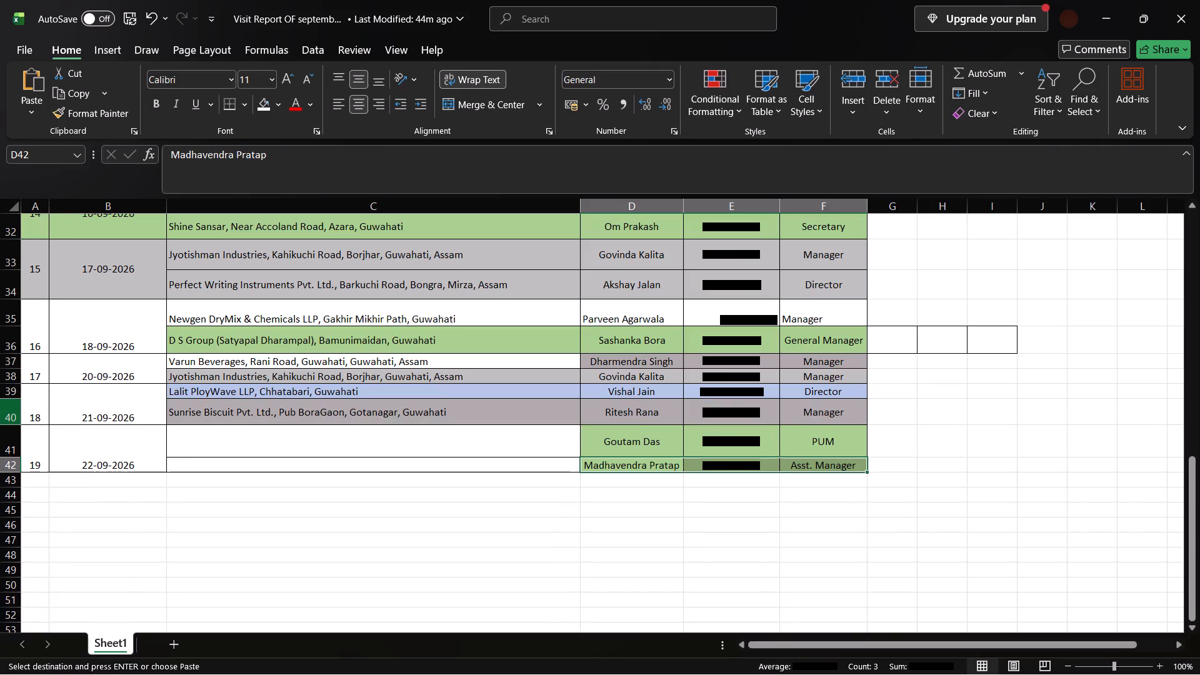
pyautogui.moveTo(12, 397); pyautogui.dragTo(13, 409)
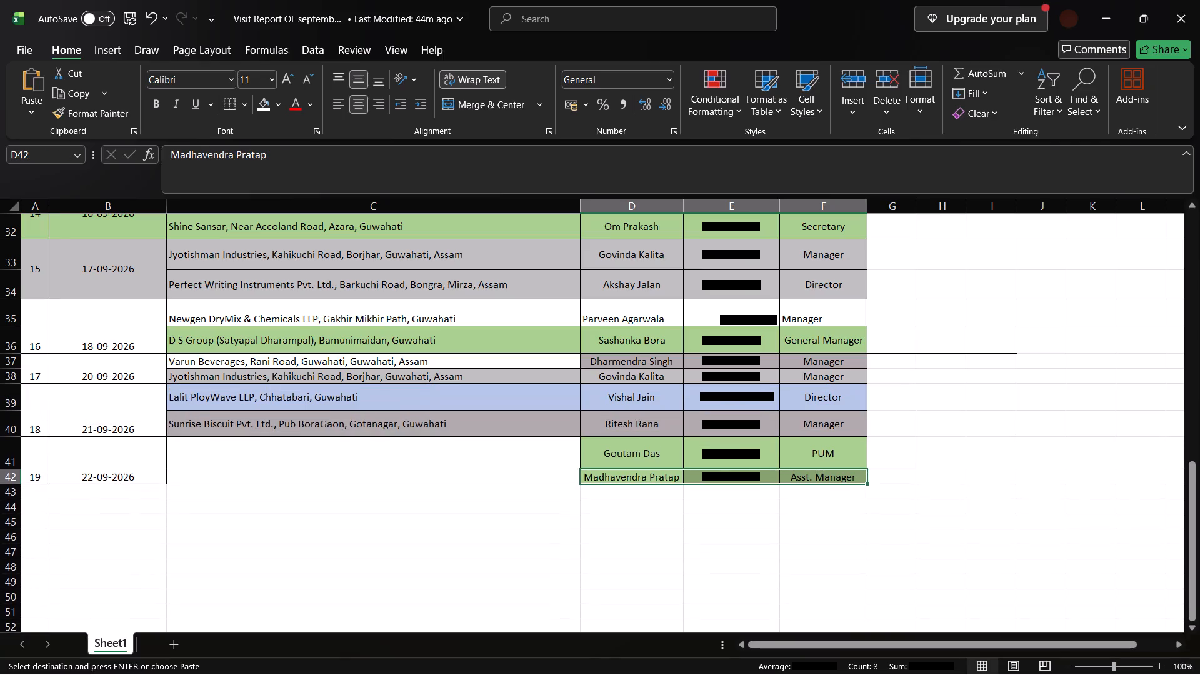
pyautogui.moveTo(13, 381); pyautogui.dragTo(14, 394)
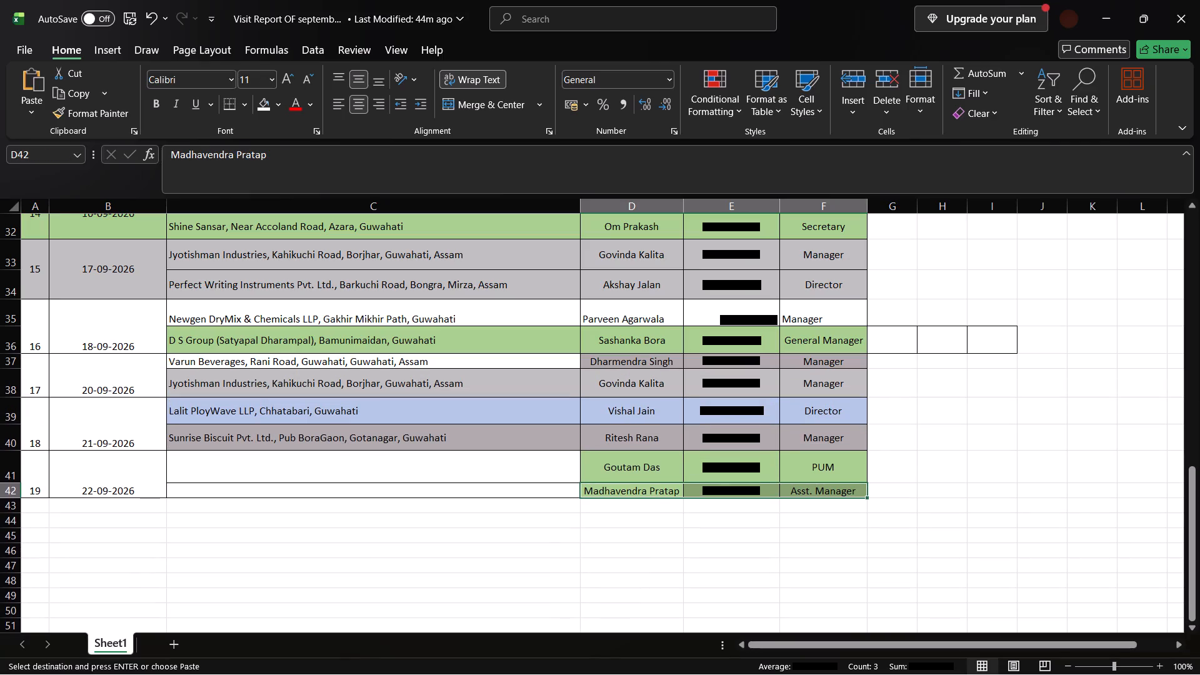
pyautogui.moveTo(14, 366); pyautogui.dragTo(15, 375)
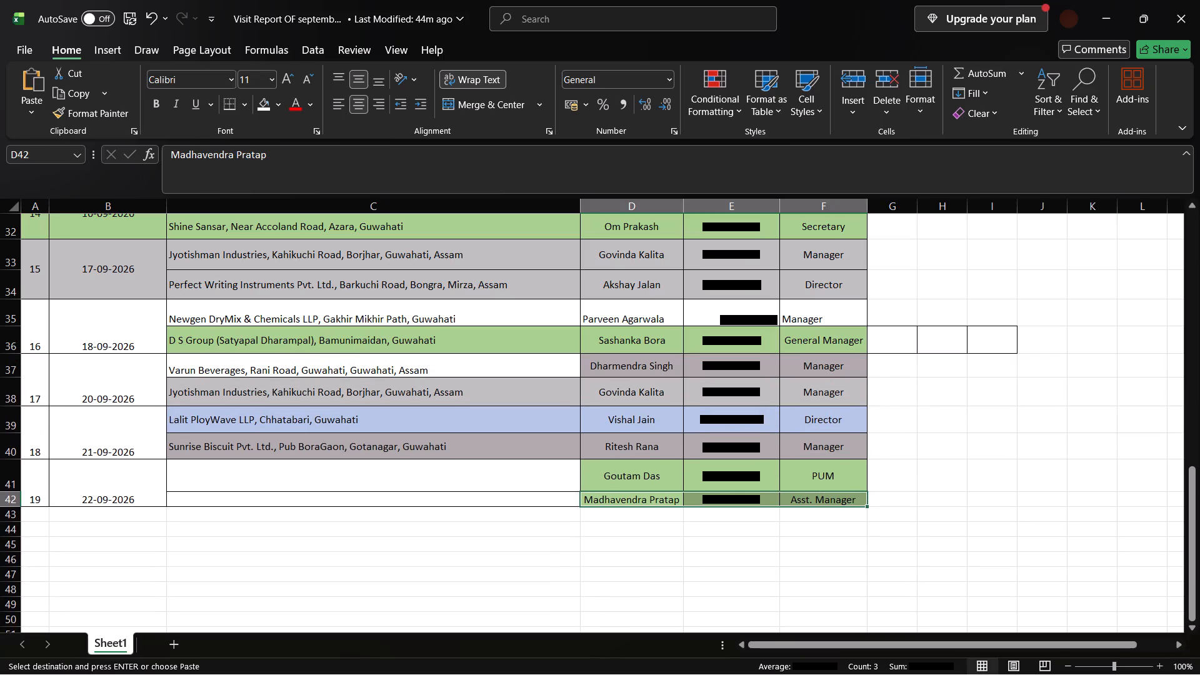
# Merge and center C41:C42 as one visit location for entry 19, and increase the height of row 42.
pyautogui.moveTo(226, 480); pyautogui.dragTo(226, 497)
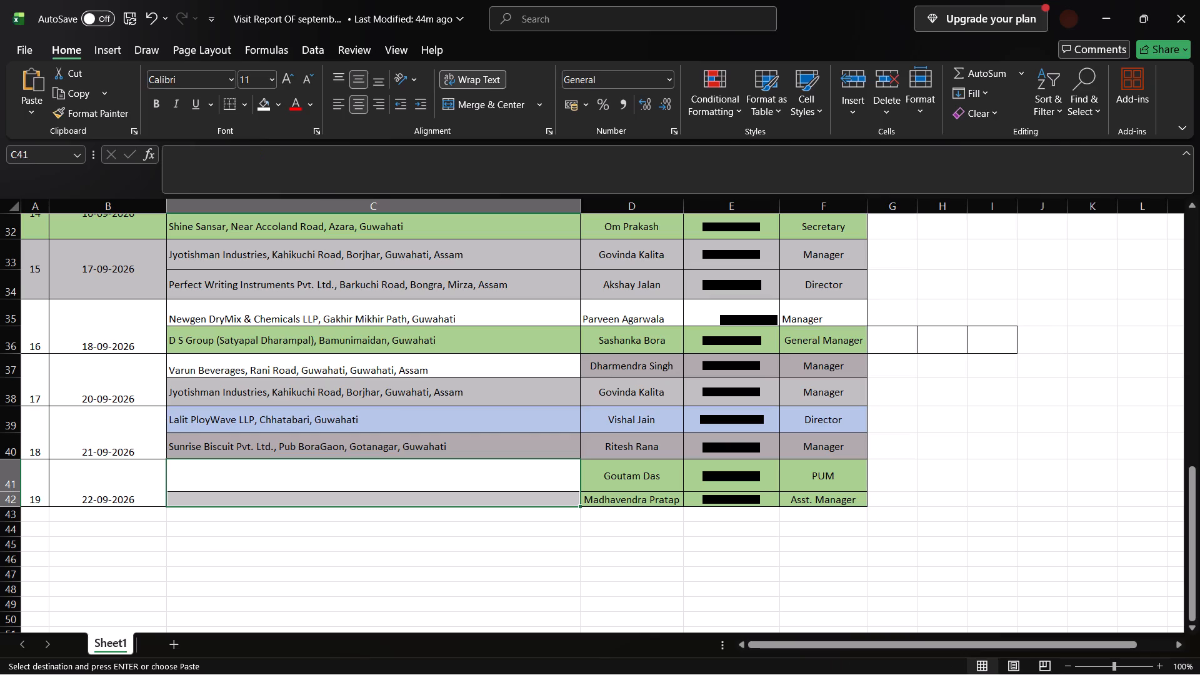
pyautogui.click(482, 103)
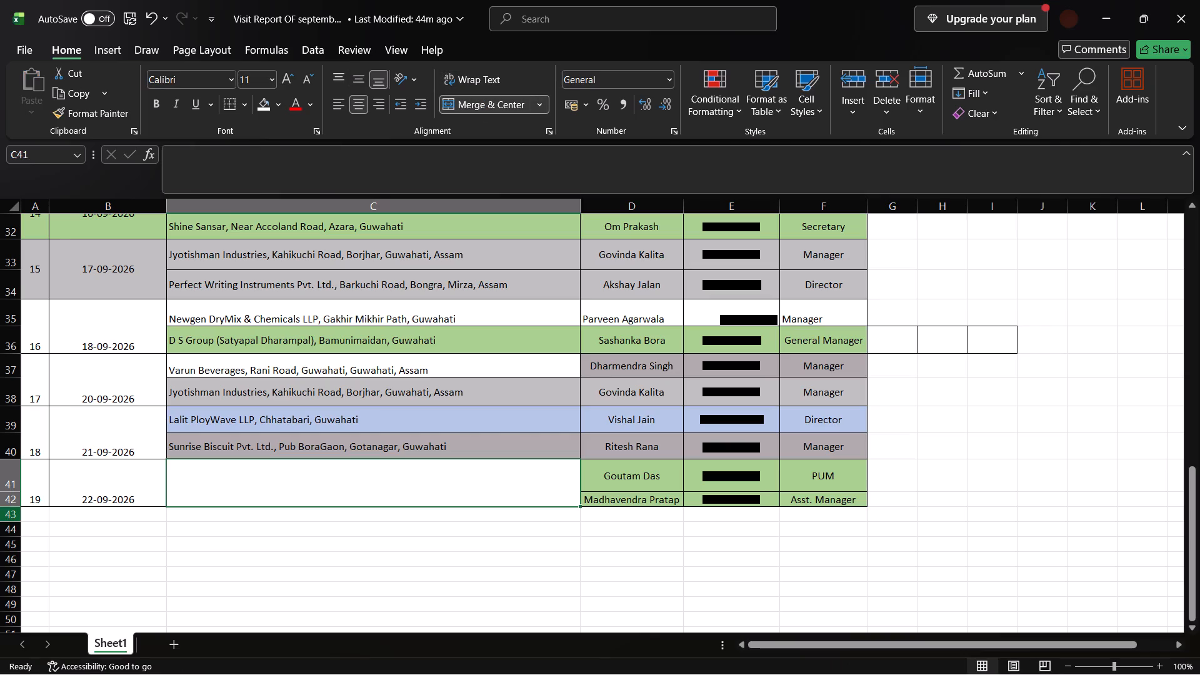
pyautogui.moveTo(12, 503); pyautogui.dragTo(12, 513)
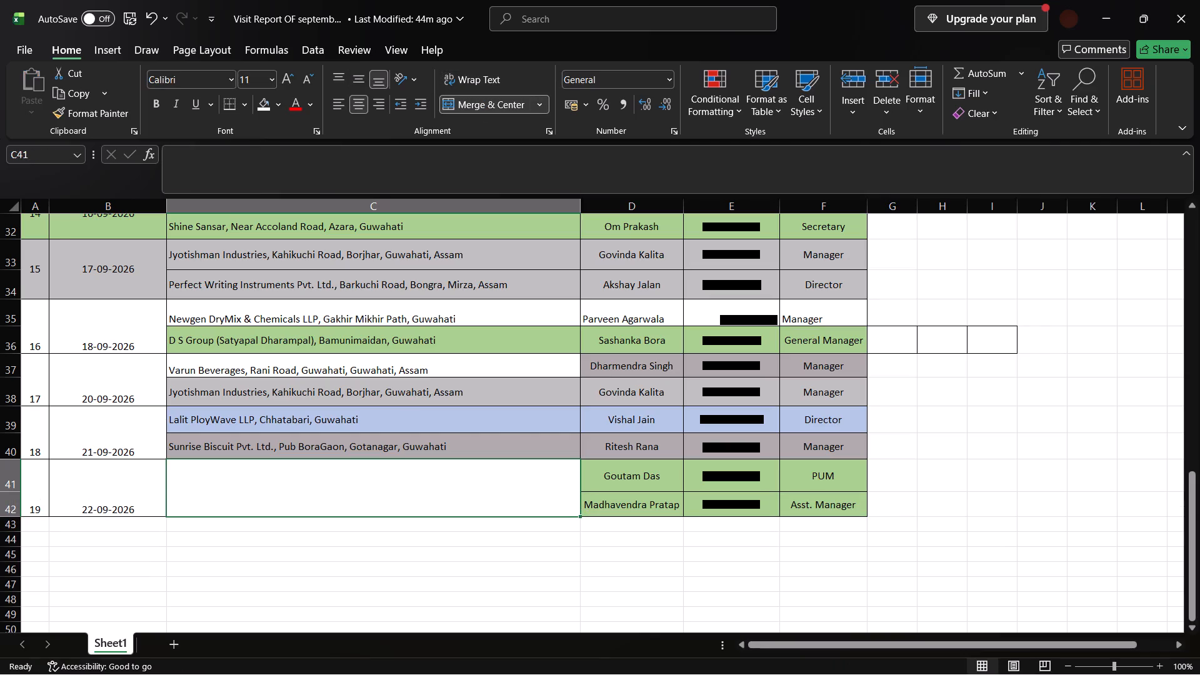
# Enter "IOCL Guwahati Refinery, Noonmati, Guwahati" as the visit location in merged cell C41 of entry 19.
pyautogui.click(322, 495)
pyautogui.write('IO')
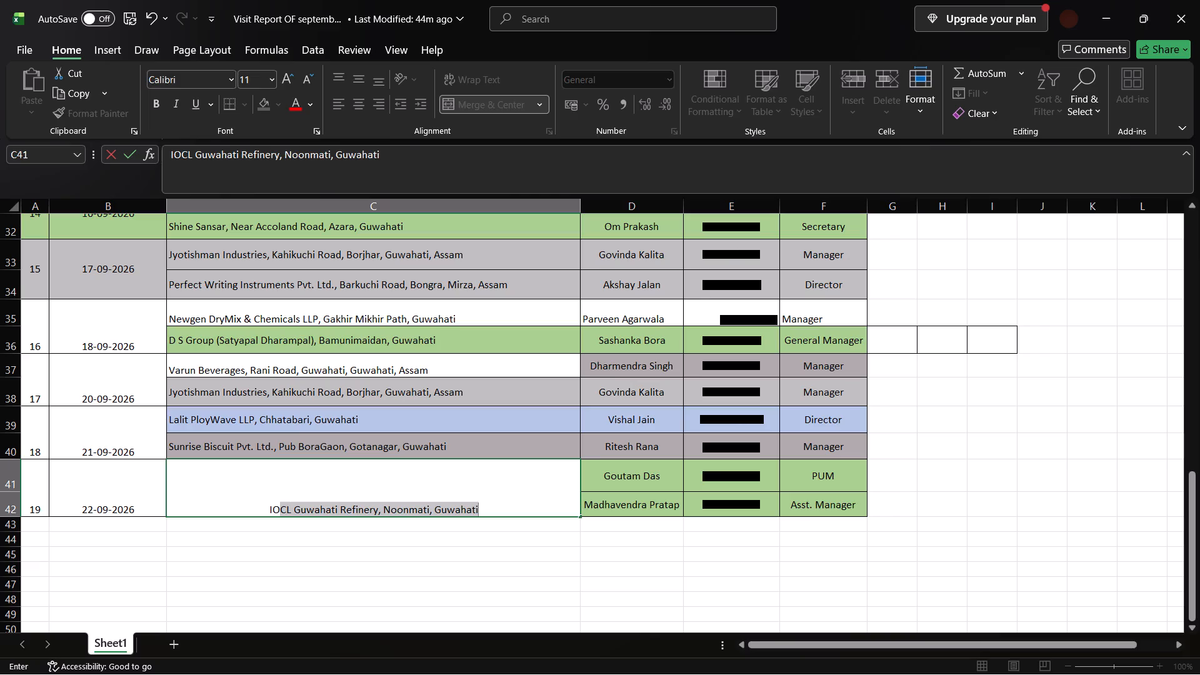
pyautogui.write('CL Guwahati ERe')
pyautogui.press('BackSpace')
pyautogui.press('BackSpace')
pyautogui.press('BackSpace')
pyautogui.write('Re')
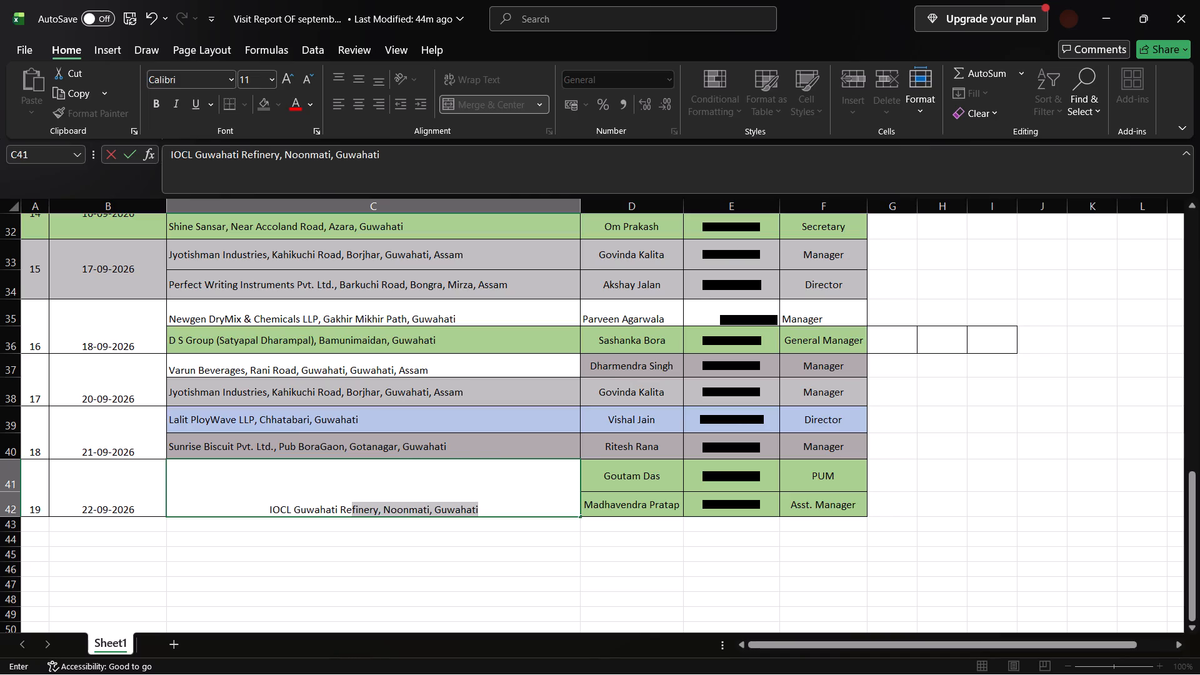
pyautogui.write('finery')
pyautogui.write(', Noonmati')
pyautogui.write(', Guwahati')
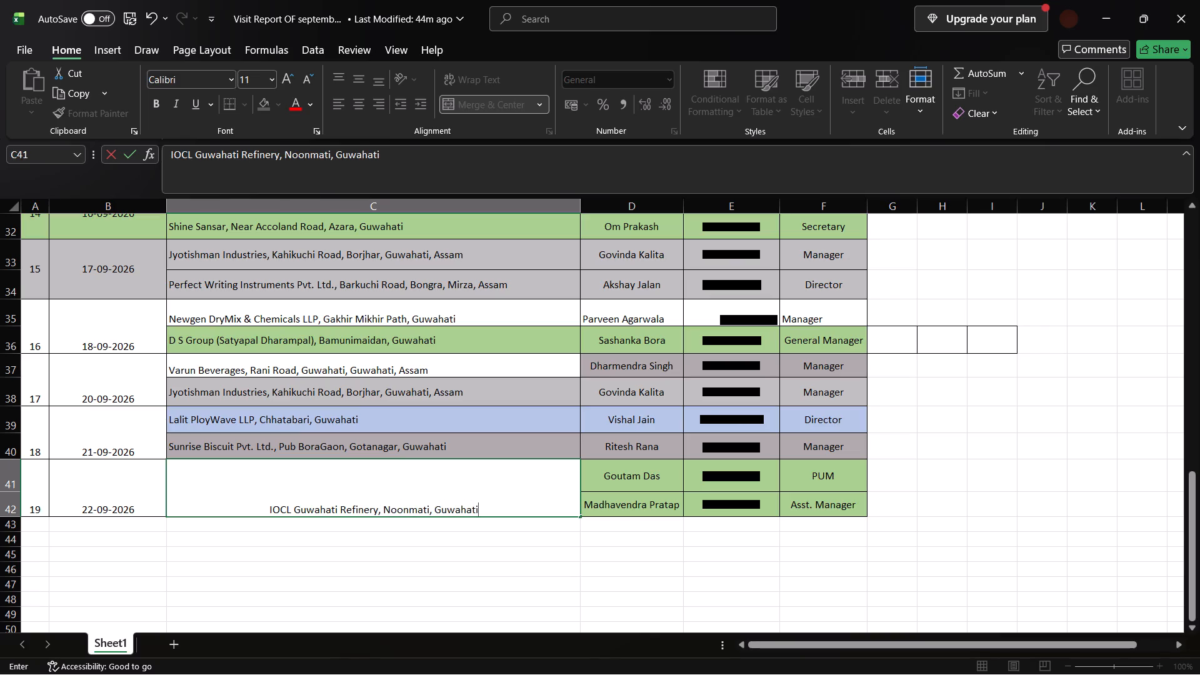
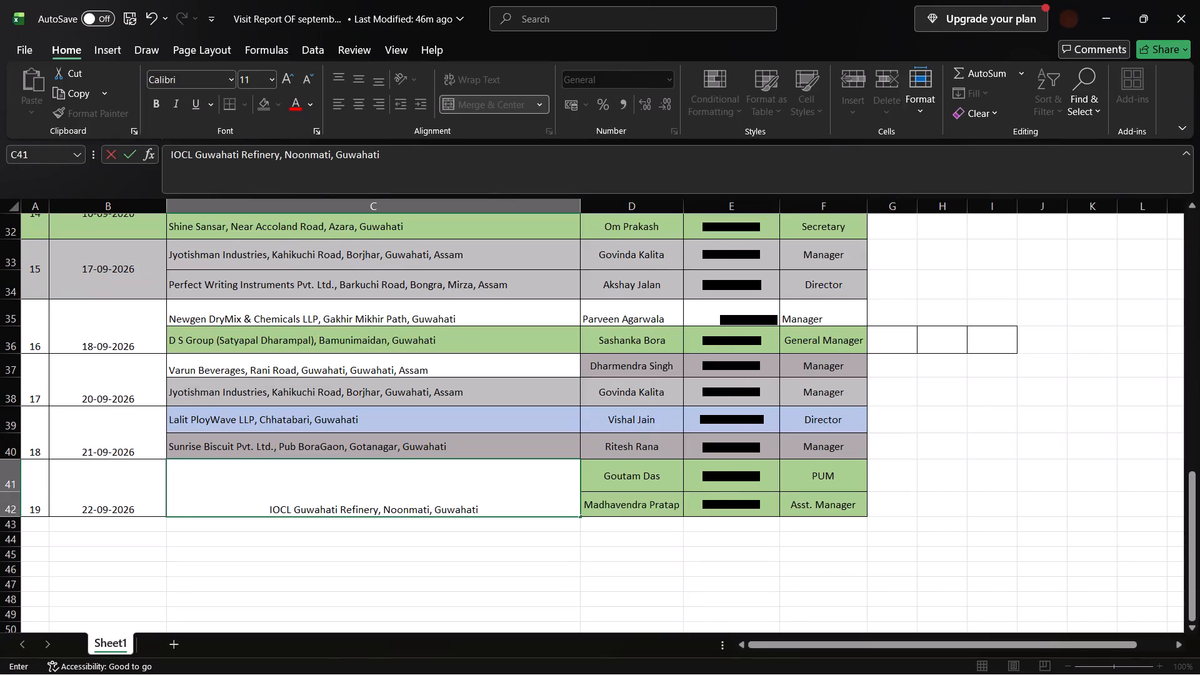
# Fill entry 19, A41:F42, with the light blue-gray theme color.
pyautogui.moveTo(41, 489); pyautogui.dragTo(819, 479)
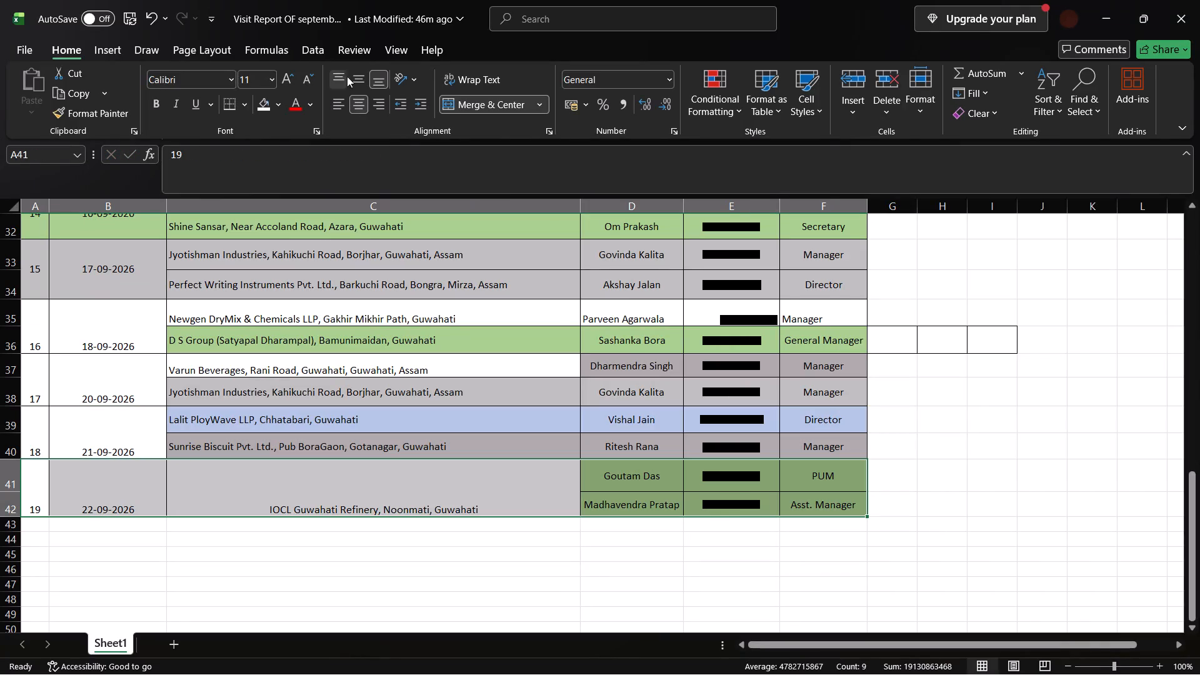
pyautogui.click(276, 103)
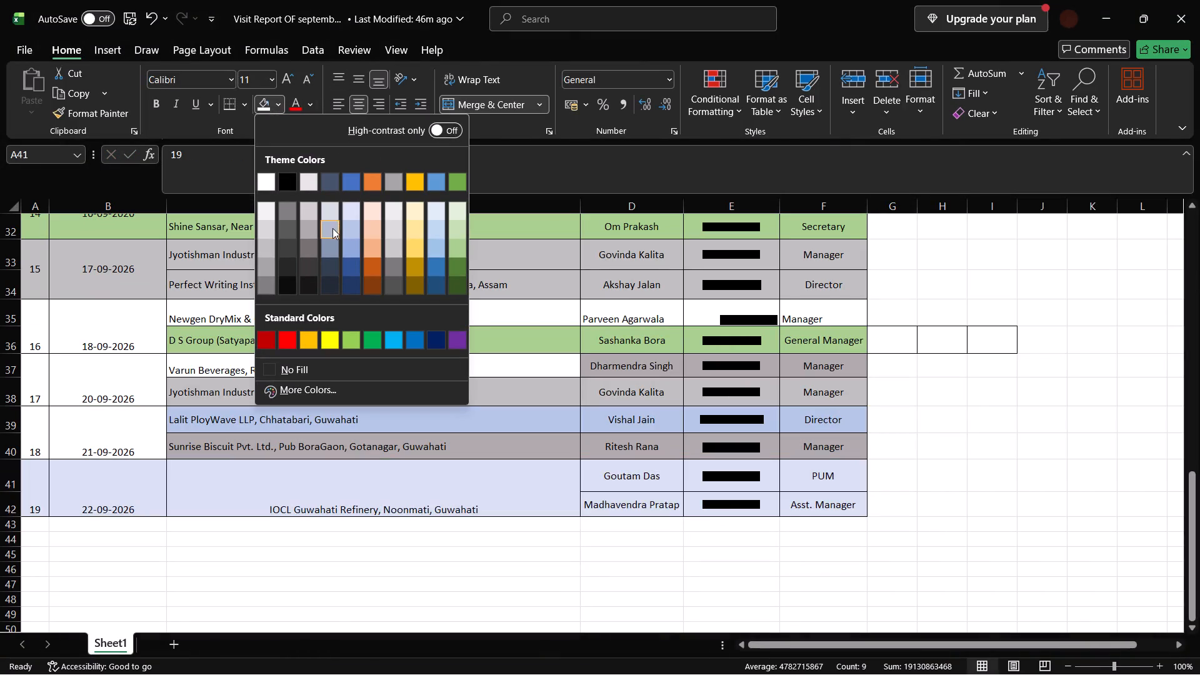
pyautogui.click(332, 228)
# Fill entry 18, A39:F40, with the lighter gold theme color.
pyautogui.moveTo(33, 435); pyautogui.dragTo(631, 412)
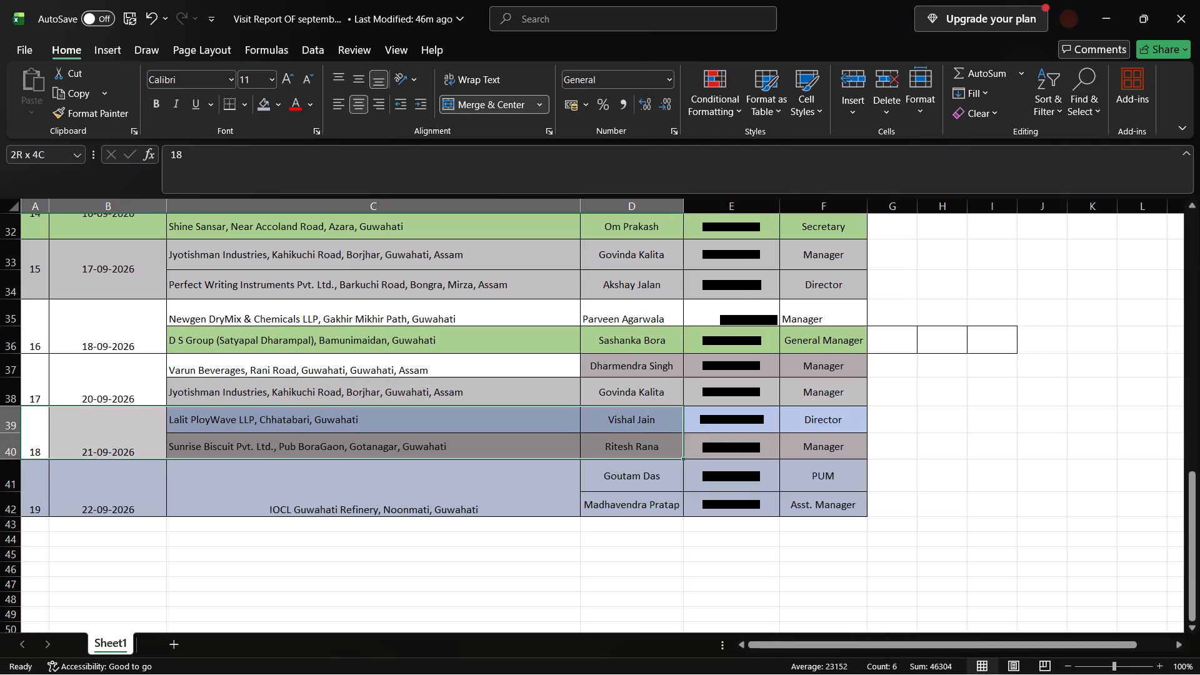
pyautogui.moveTo(631, 412); pyautogui.dragTo(803, 417)
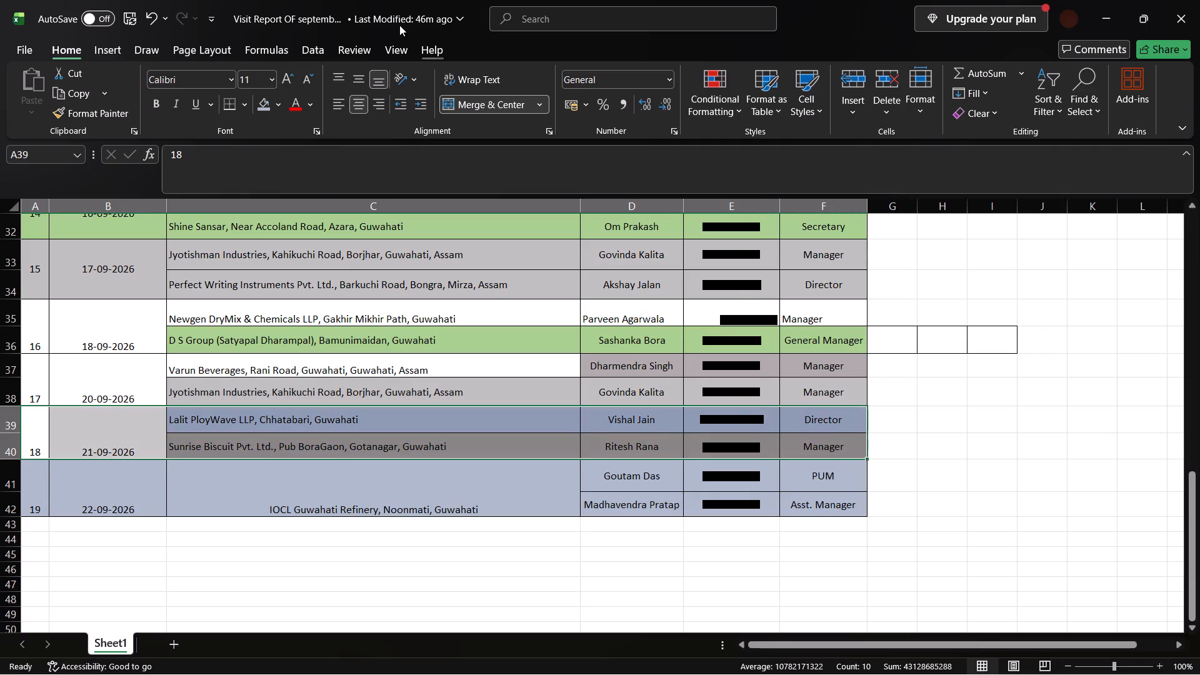
pyautogui.click(279, 101)
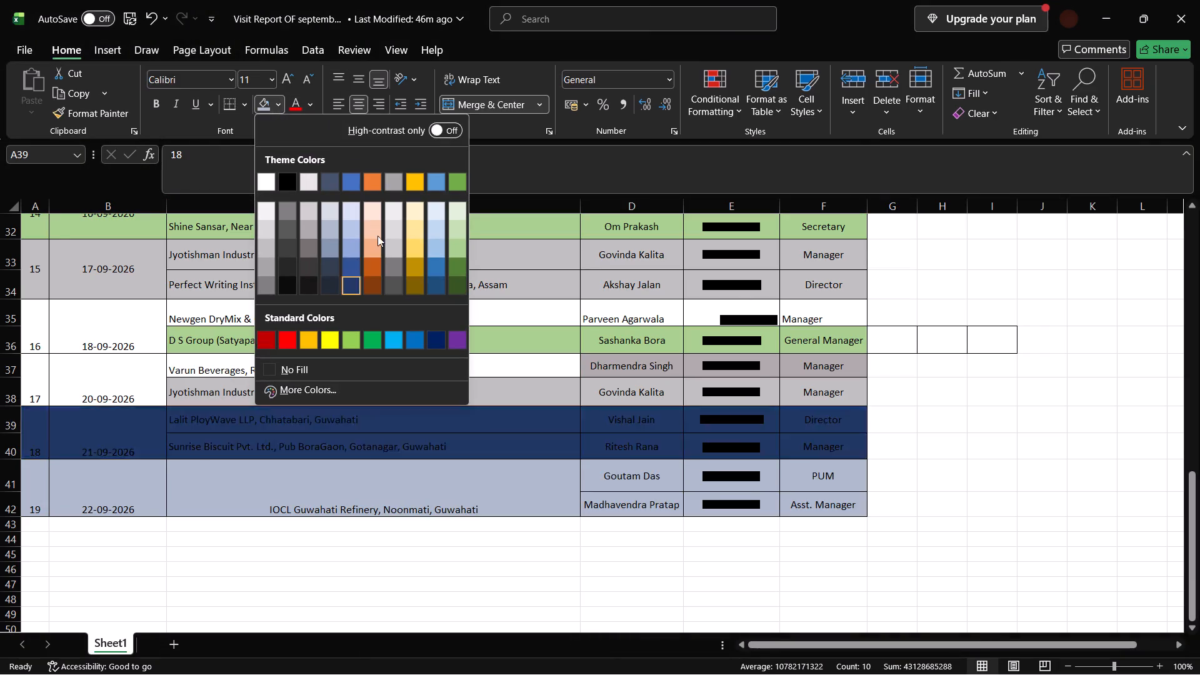
pyautogui.click(415, 240)
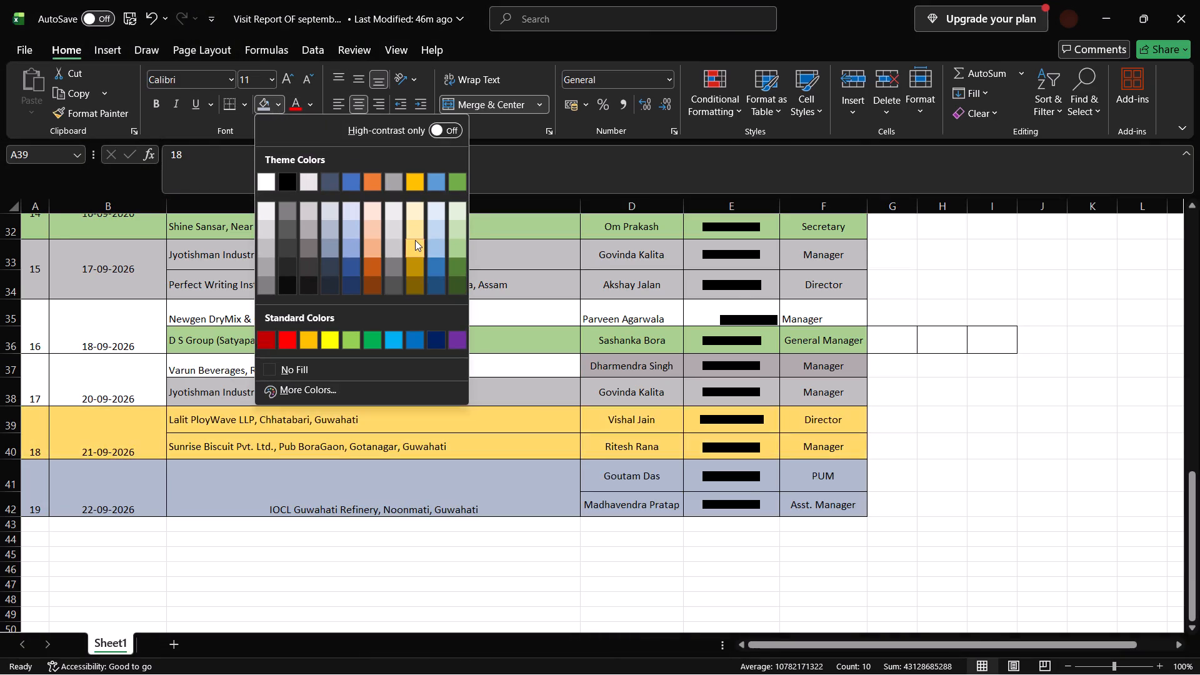
# Fill entry 17, A37:F38, with the light green theme color used for entry 14.
pyautogui.moveTo(36, 374); pyautogui.dragTo(729, 353)
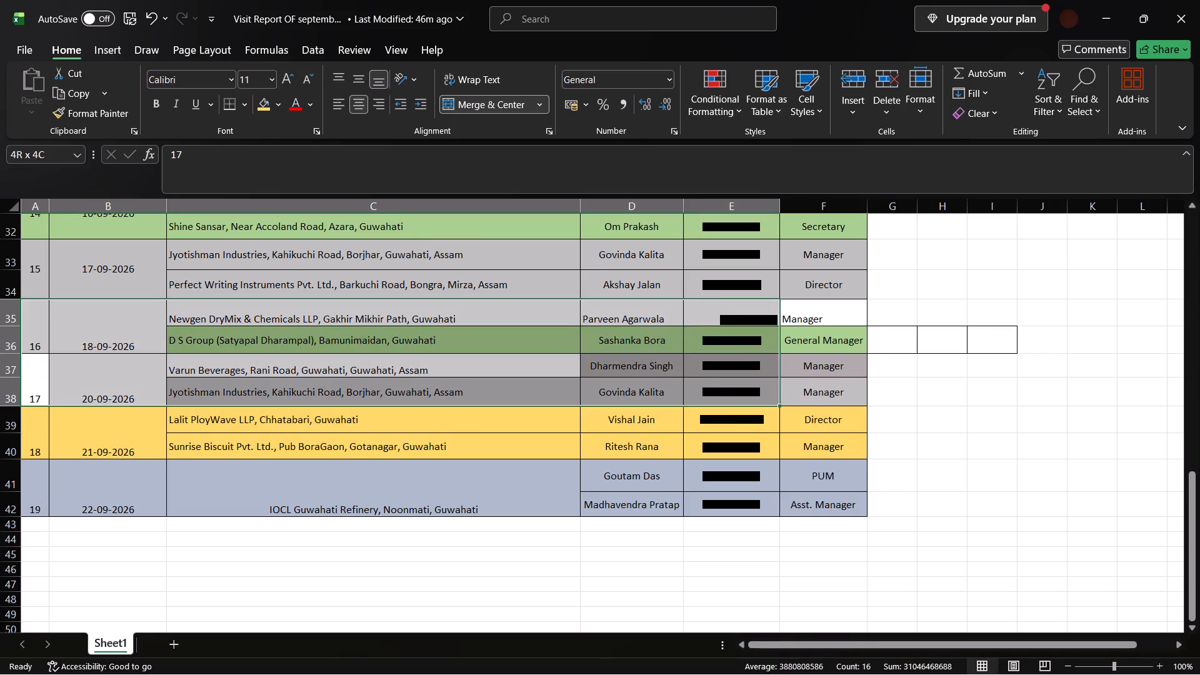
pyautogui.moveTo(729, 353); pyautogui.dragTo(836, 365)
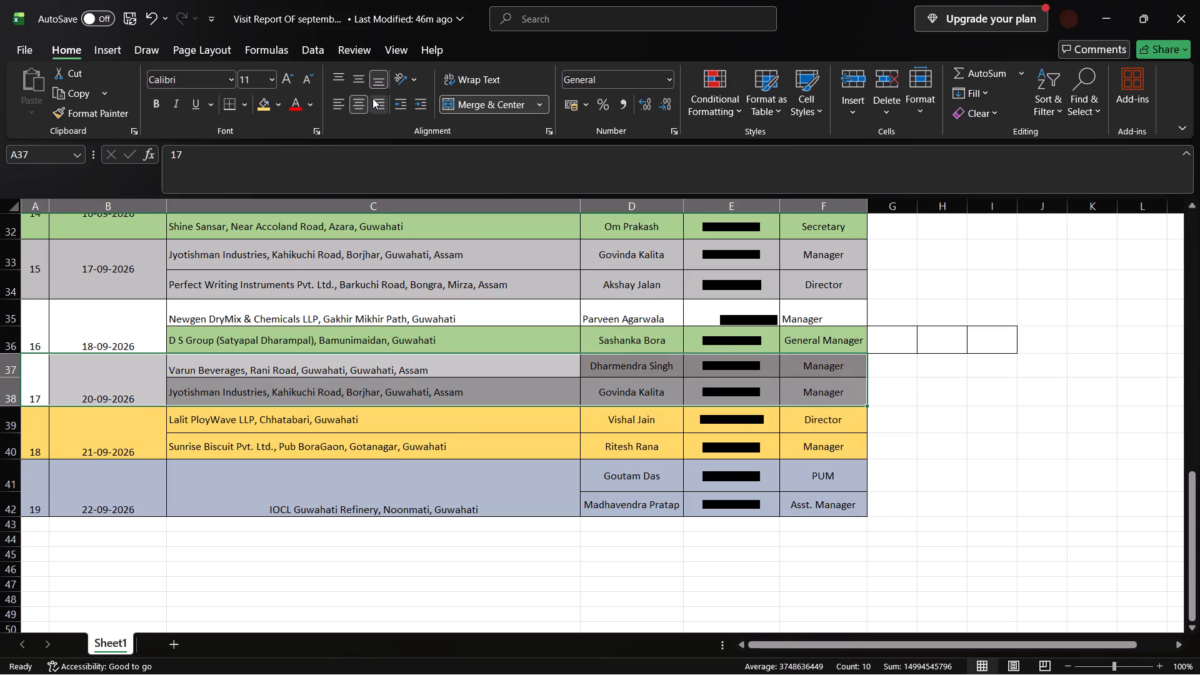
pyautogui.click(273, 106)
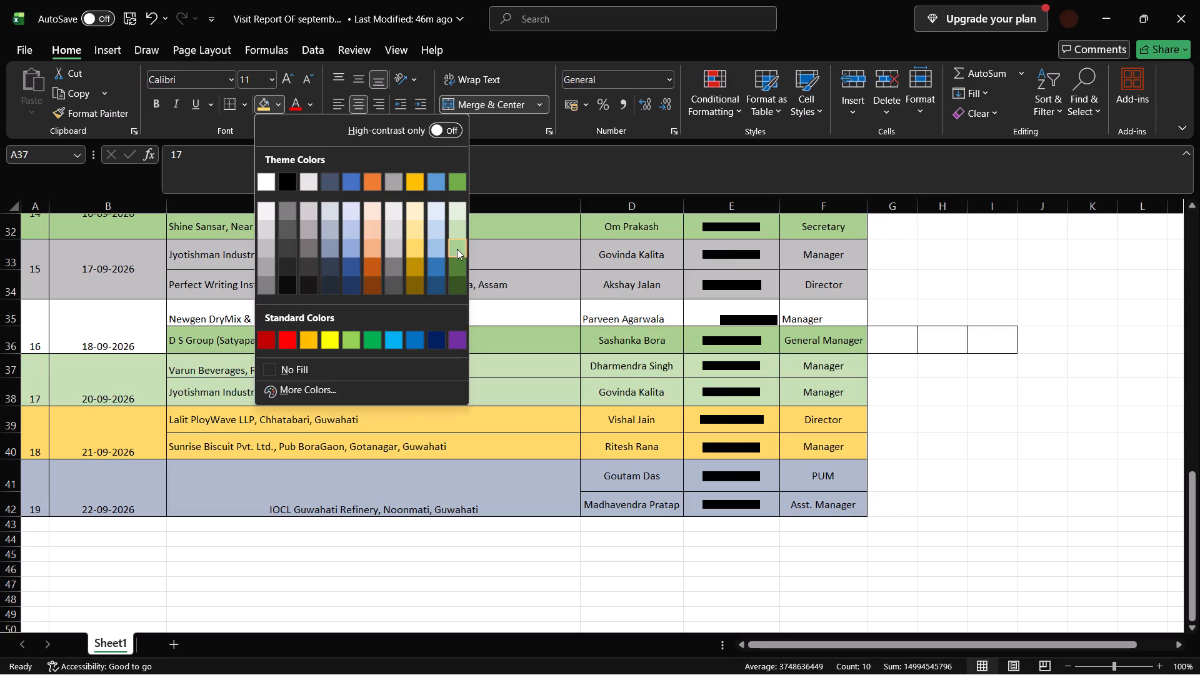
pyautogui.click(458, 248)
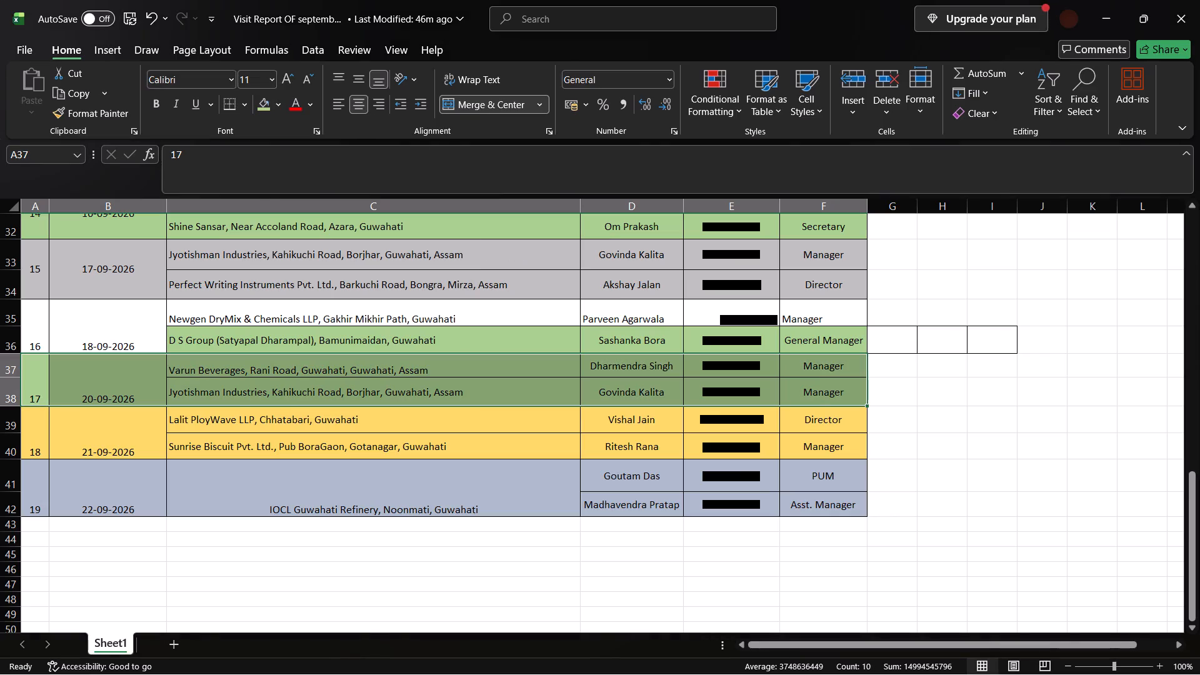
# Fill entry 16, A35:F36, with the light orange theme color used for entry 11.
pyautogui.moveTo(39, 332); pyautogui.dragTo(673, 332)
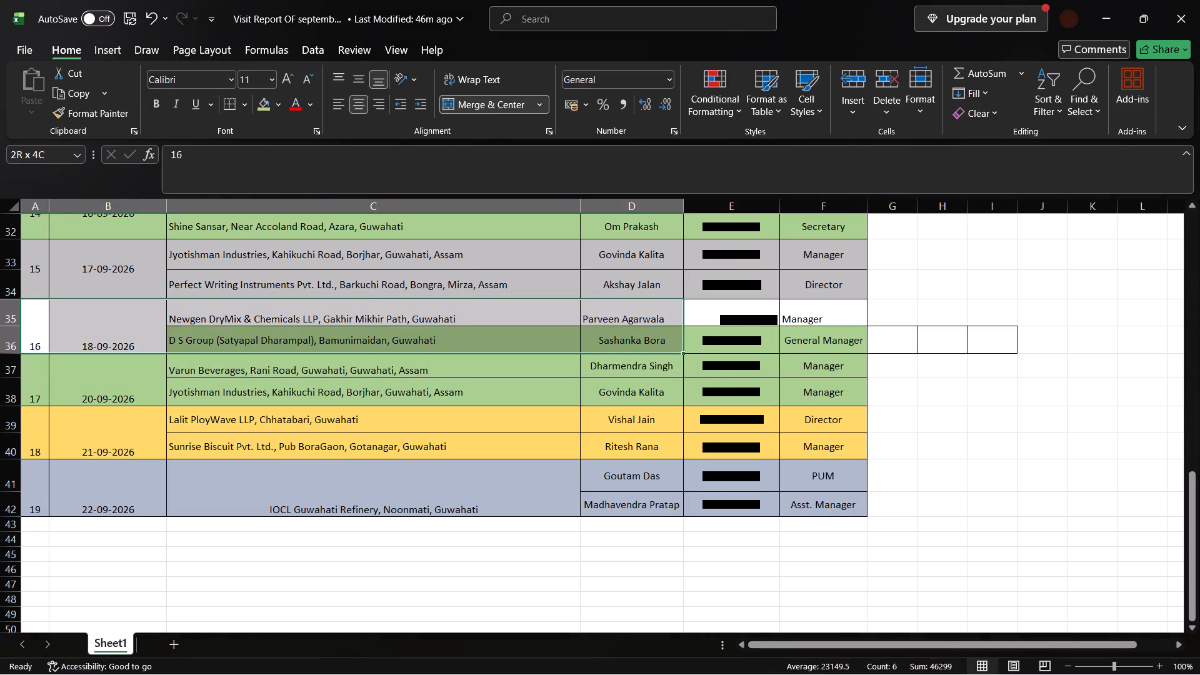
pyautogui.moveTo(673, 332); pyautogui.dragTo(805, 326)
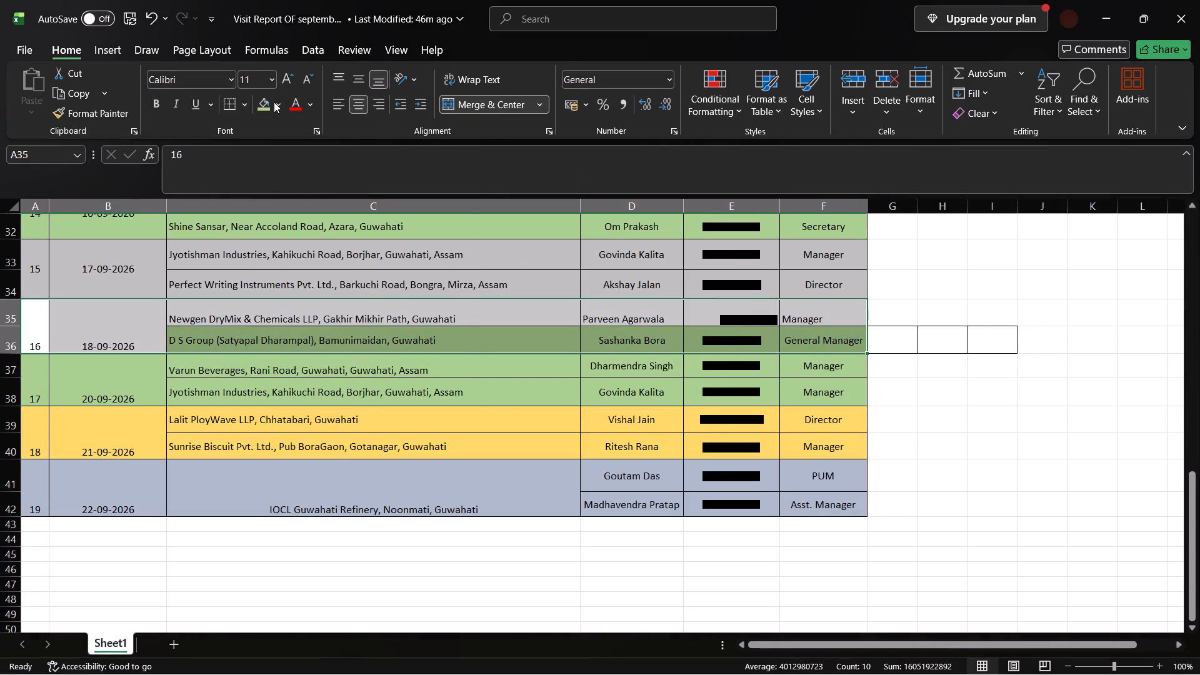
pyautogui.click(274, 102)
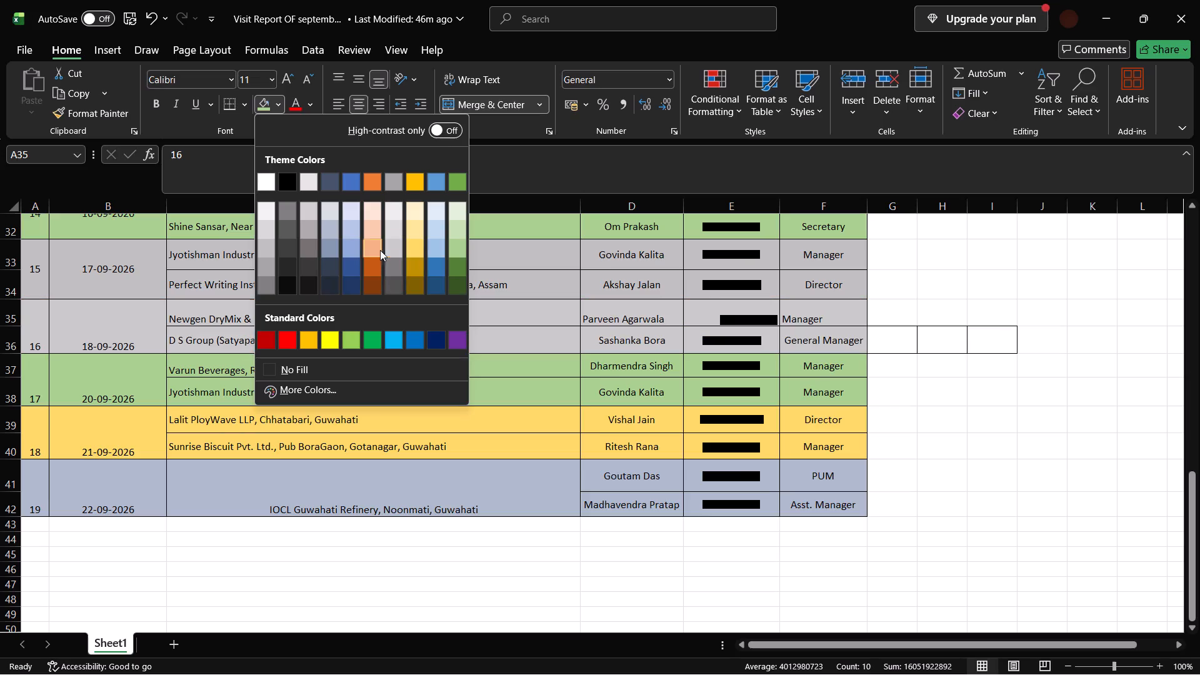
pyautogui.click(372, 242)
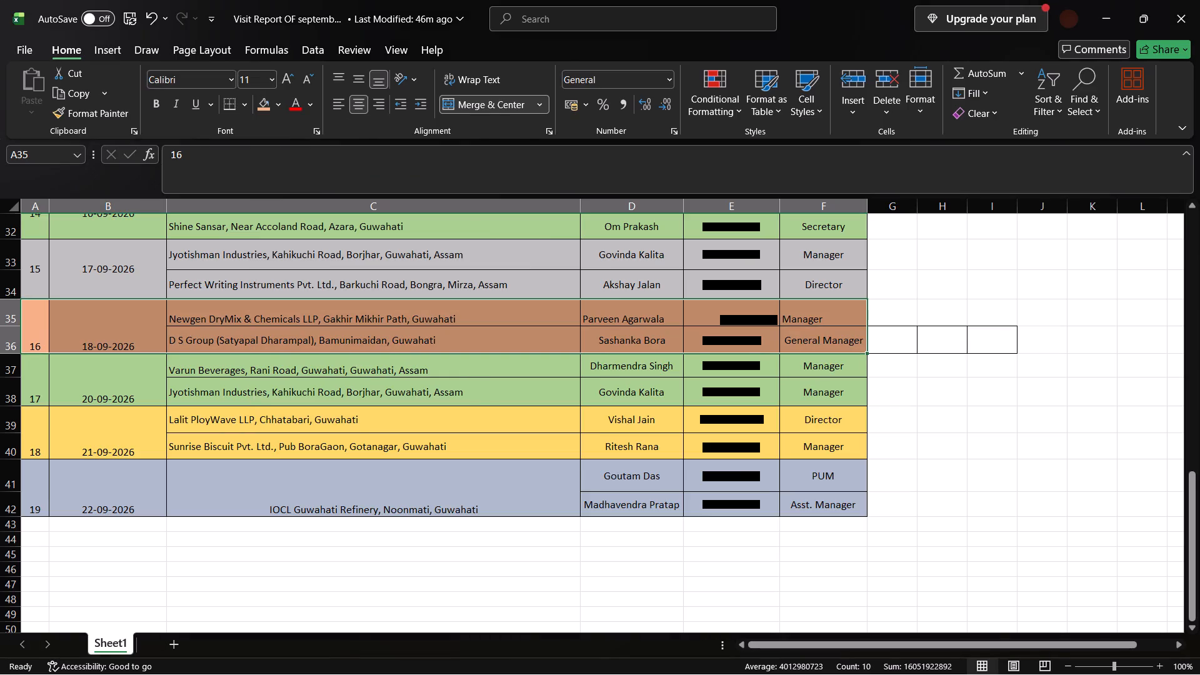
# Middle-align the visit details in C2:C42 vertically and remove horizontal centering so they are left-aligned.
pyautogui.moveTo(363, 479); pyautogui.dragTo(316, 202)
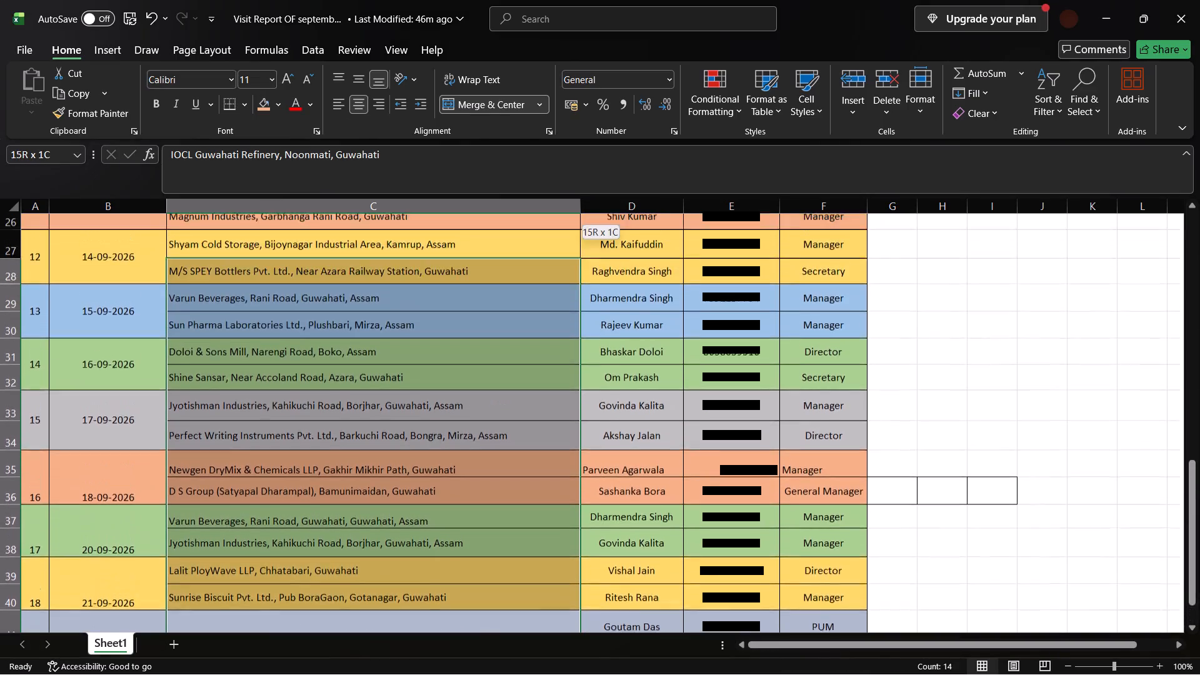
pyautogui.moveTo(316, 202); pyautogui.dragTo(311, 213)
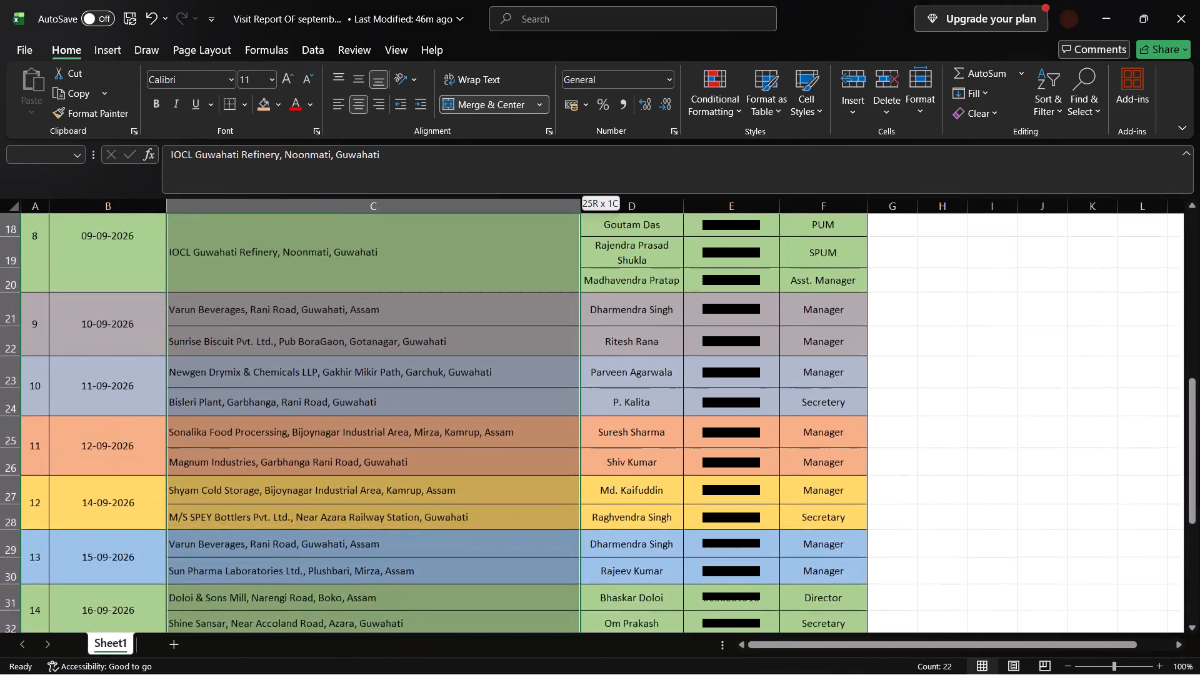
pyautogui.moveTo(311, 213); pyautogui.dragTo(311, 107)
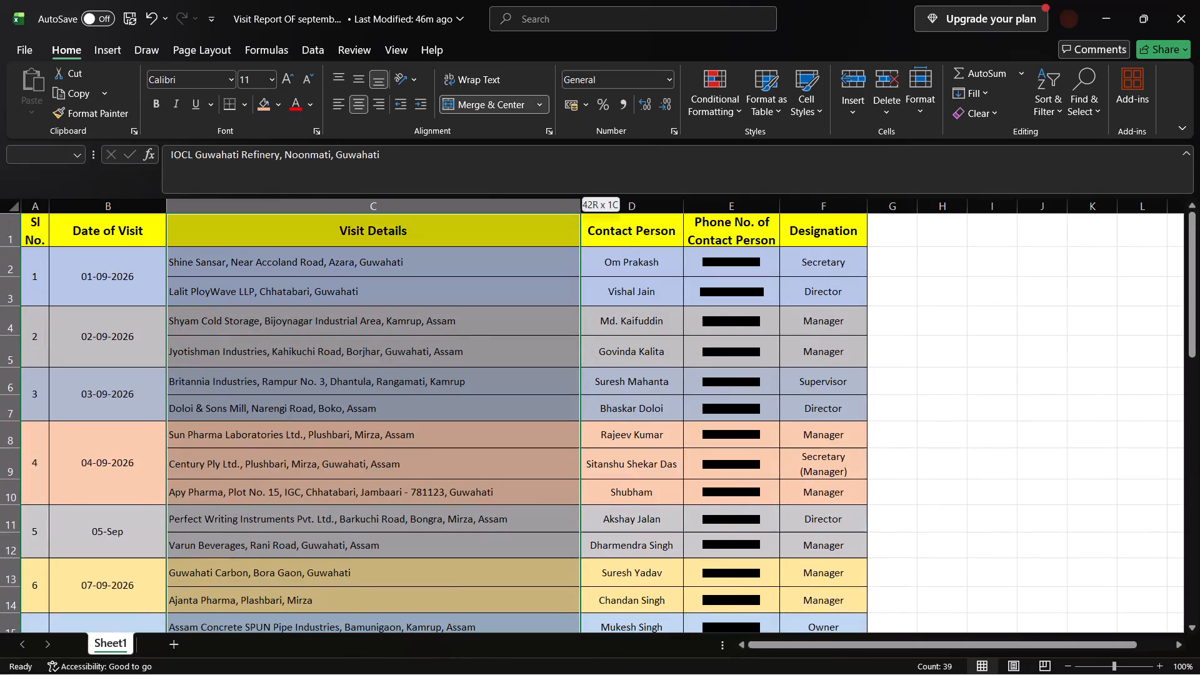
pyautogui.moveTo(311, 107); pyautogui.dragTo(266, 266)
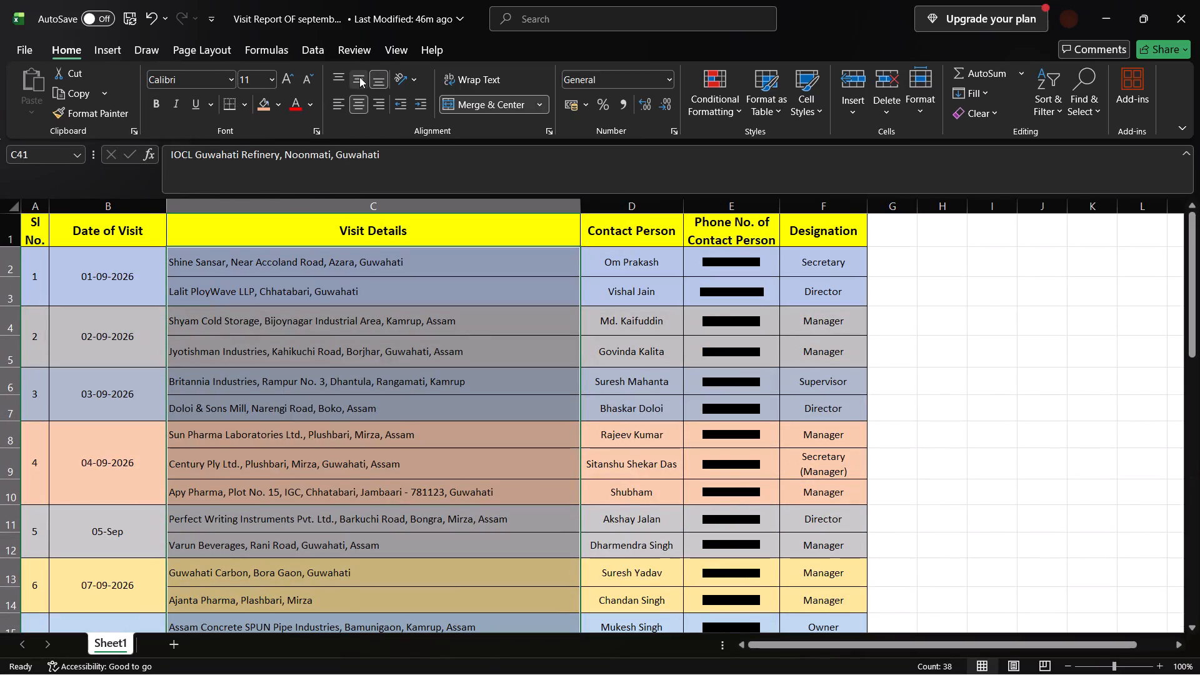
pyautogui.click(359, 76)
pyautogui.click(356, 106)
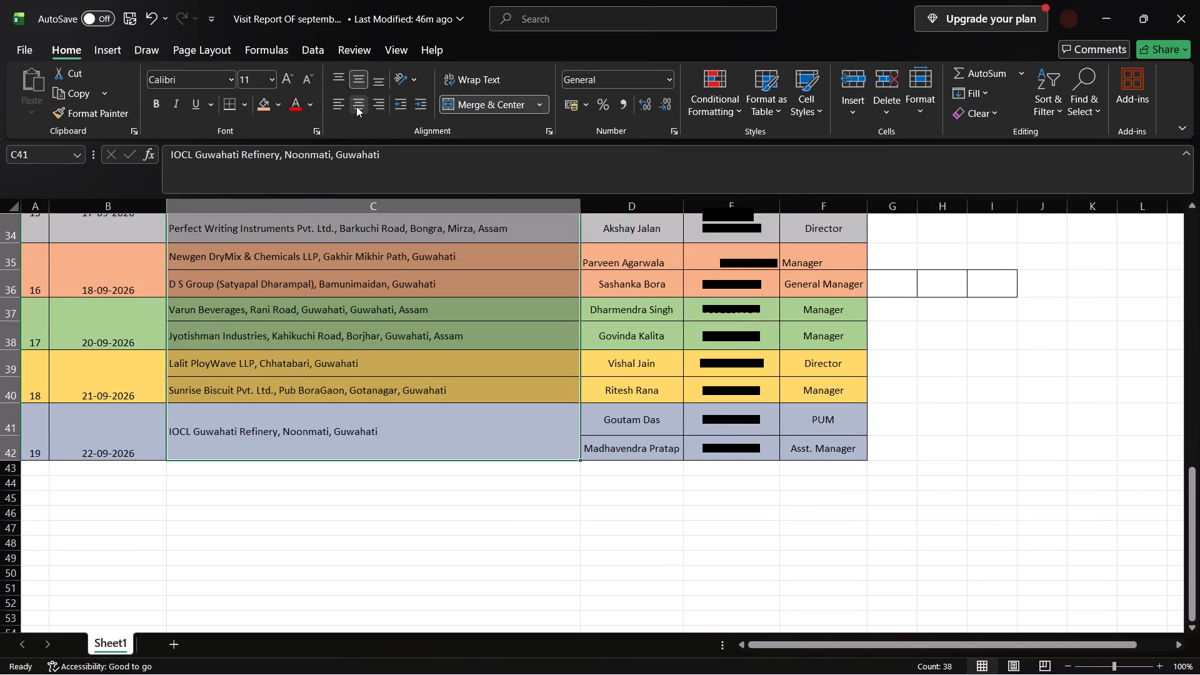
pyautogui.click(271, 505)
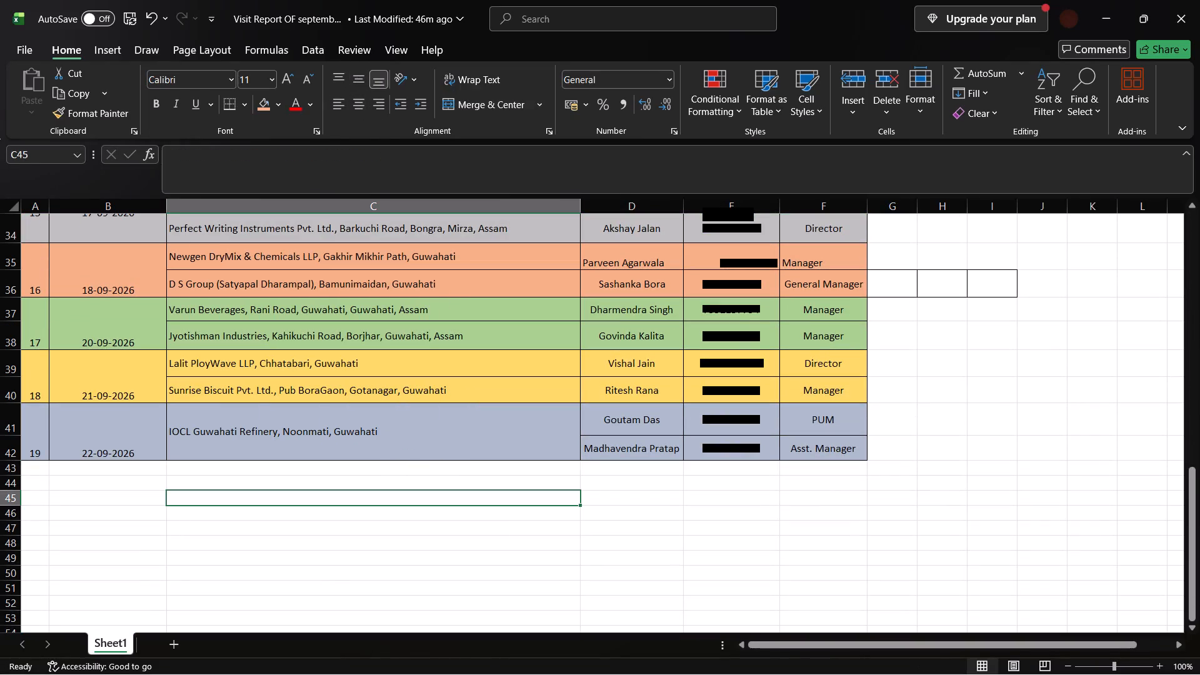
# Middle-align the visit dates vertically in B29:B42, covering entries 13 to 19.
pyautogui.moveTo(77, 448); pyautogui.dragTo(108, 182)
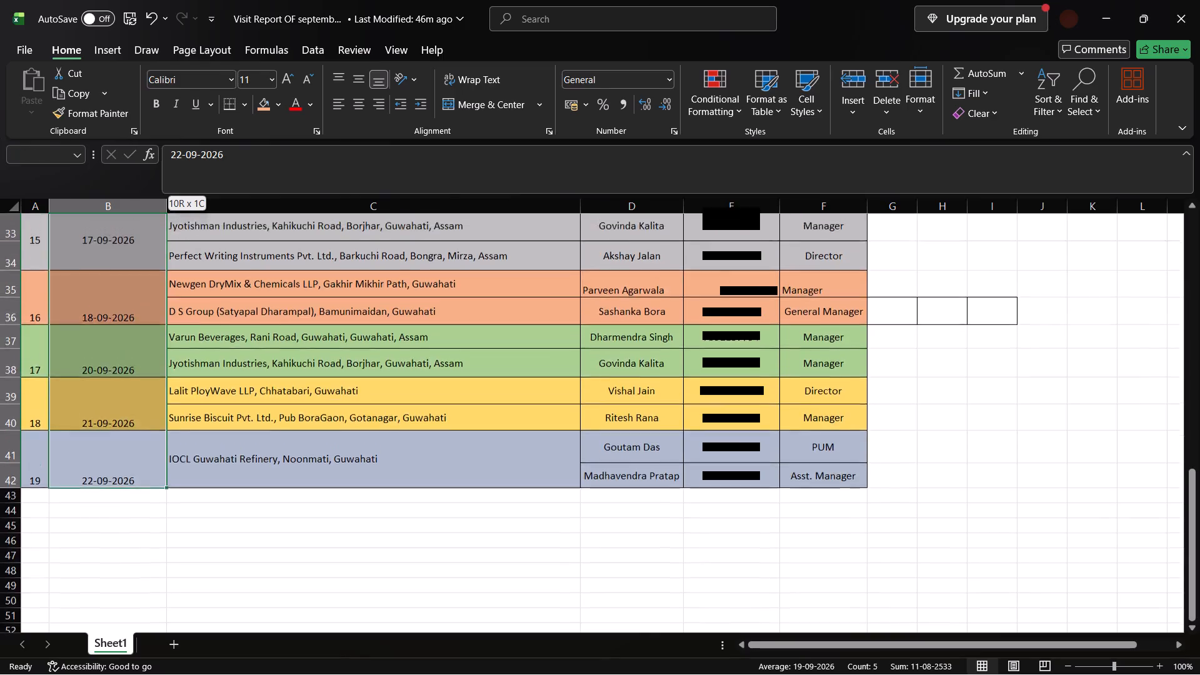
pyautogui.moveTo(108, 182); pyautogui.dragTo(102, 257)
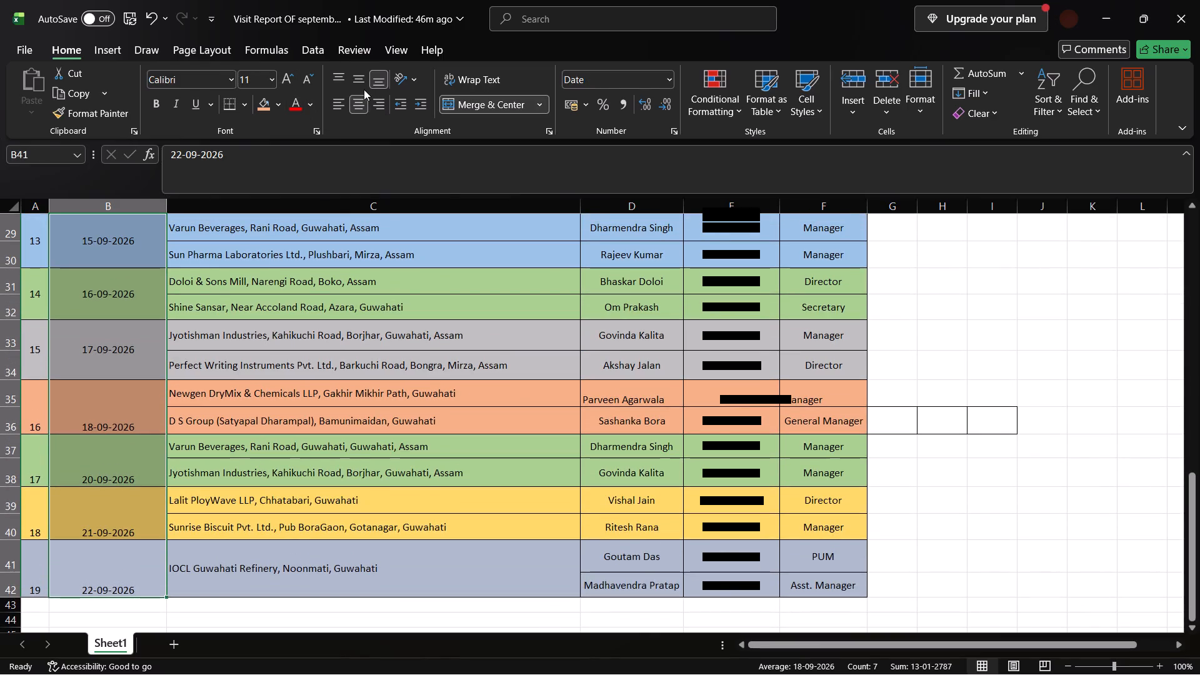
pyautogui.click(360, 82)
pyautogui.click(476, 470)
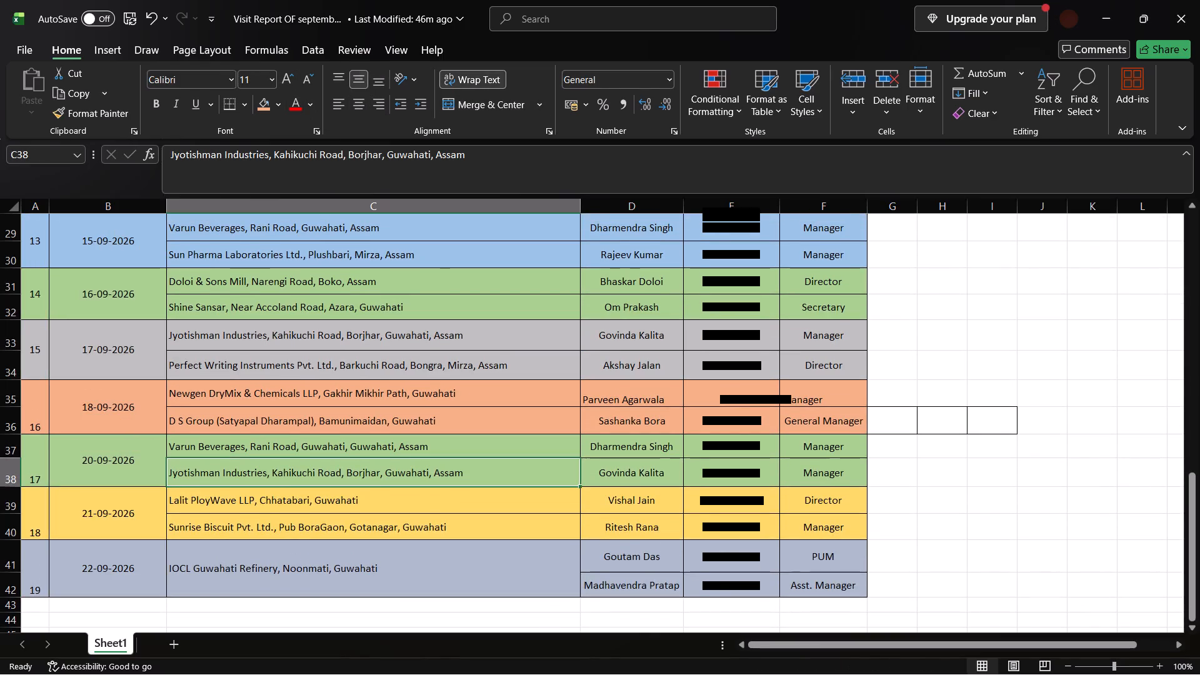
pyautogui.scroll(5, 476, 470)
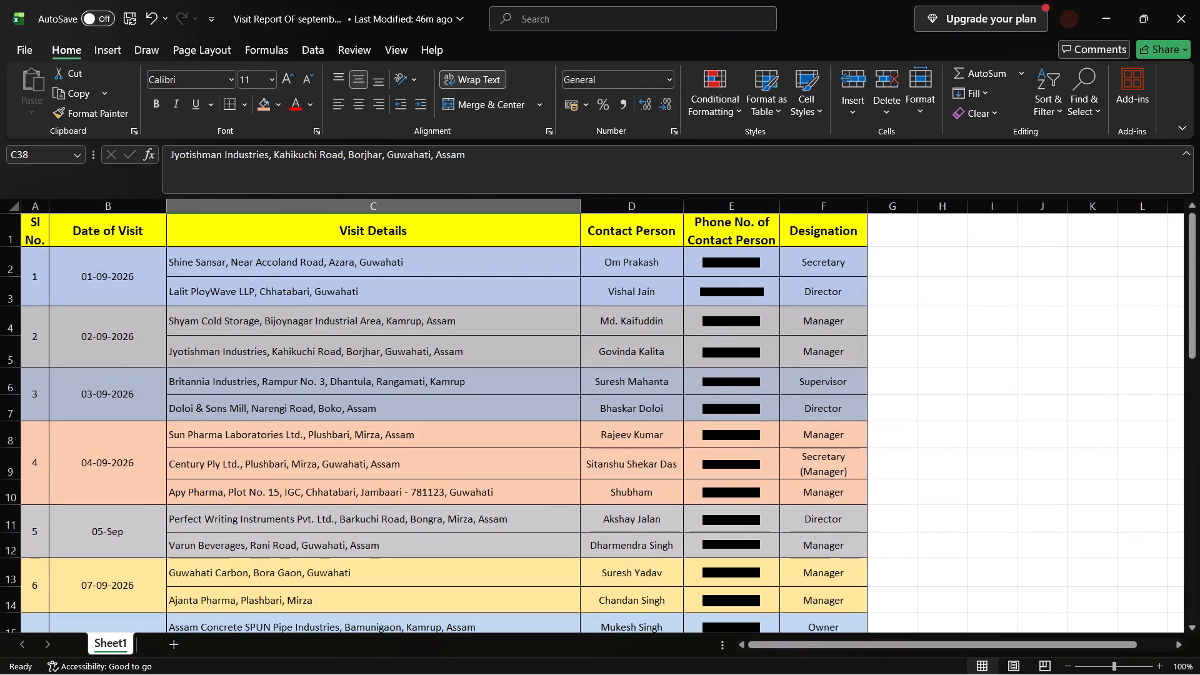